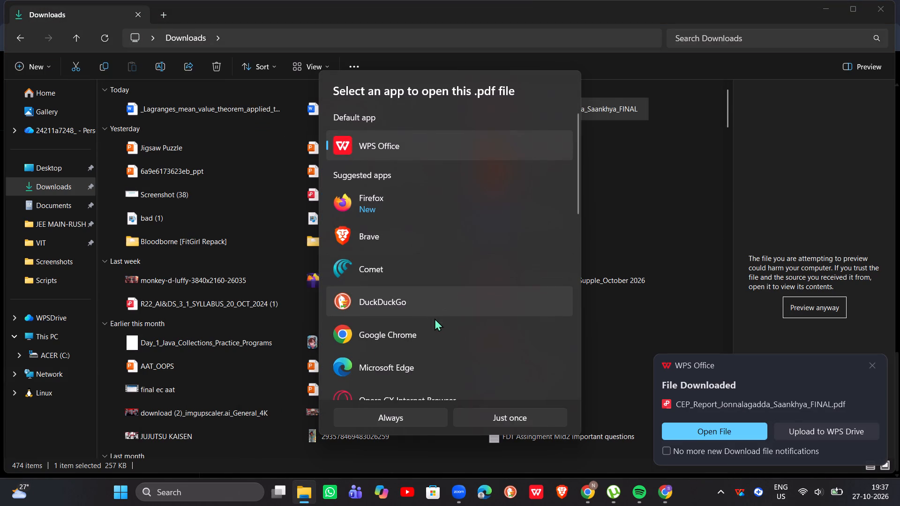
scroll(419, 351, down, 3)
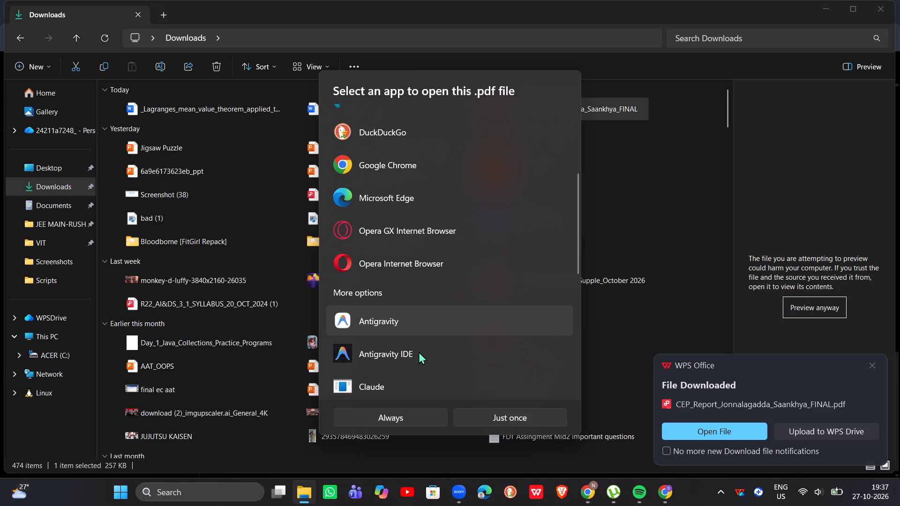
click(502, 420)
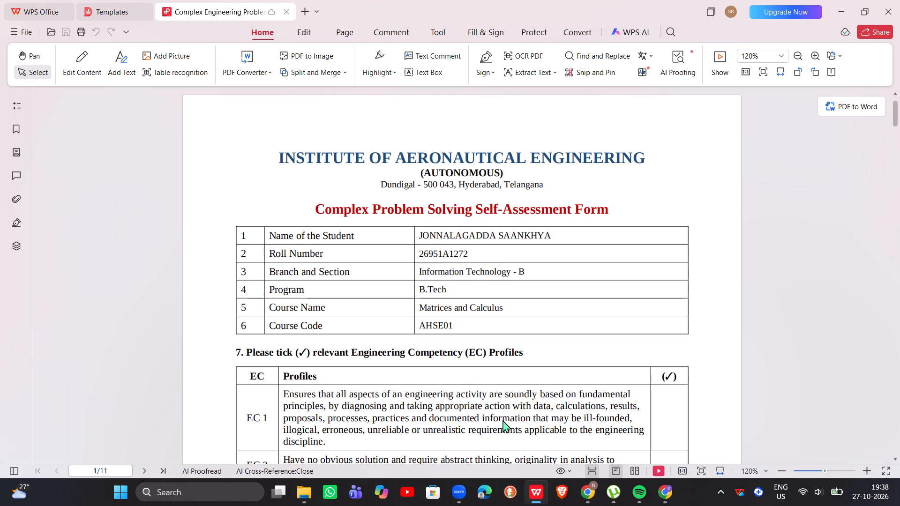
Look over the report's opening pages and switch the PDF to content editing.
scroll(460, 372, down, 4)
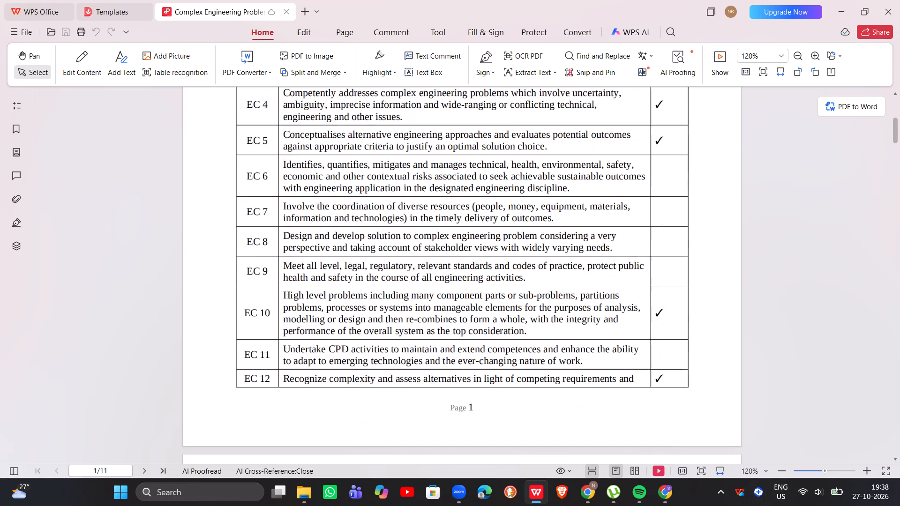
scroll(460, 372, down, 8)
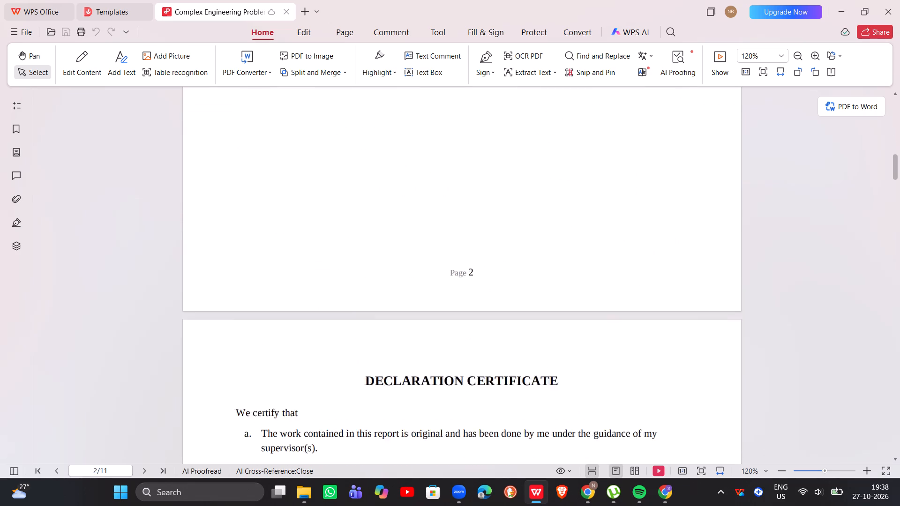
scroll(460, 372, down, 1)
scroll(460, 372, up, 3)
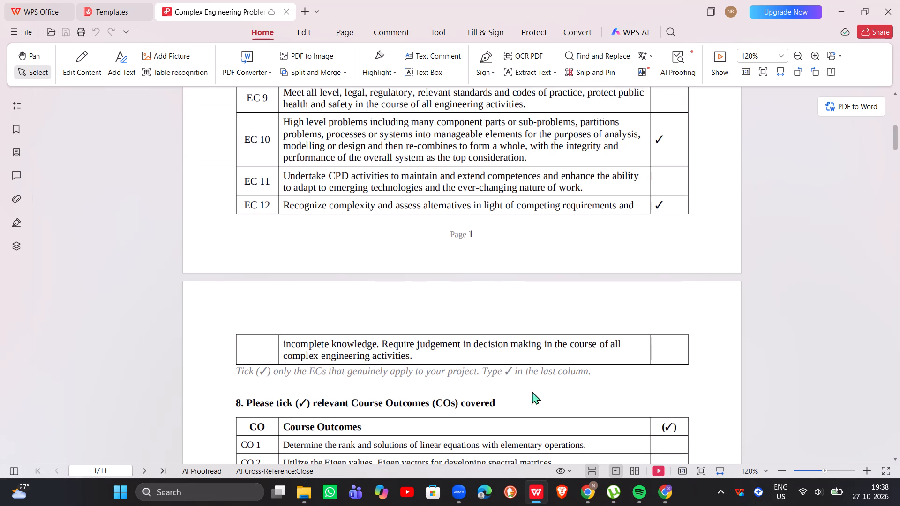
click(592, 373)
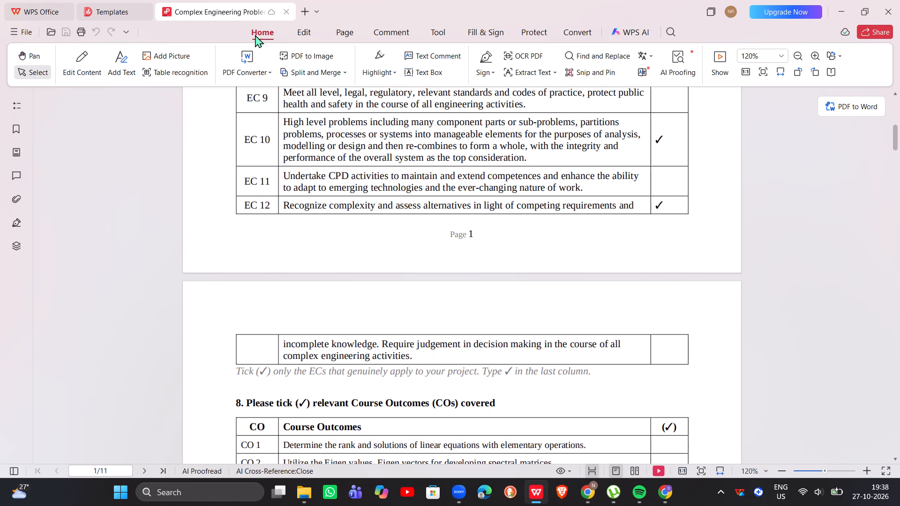
click(303, 27)
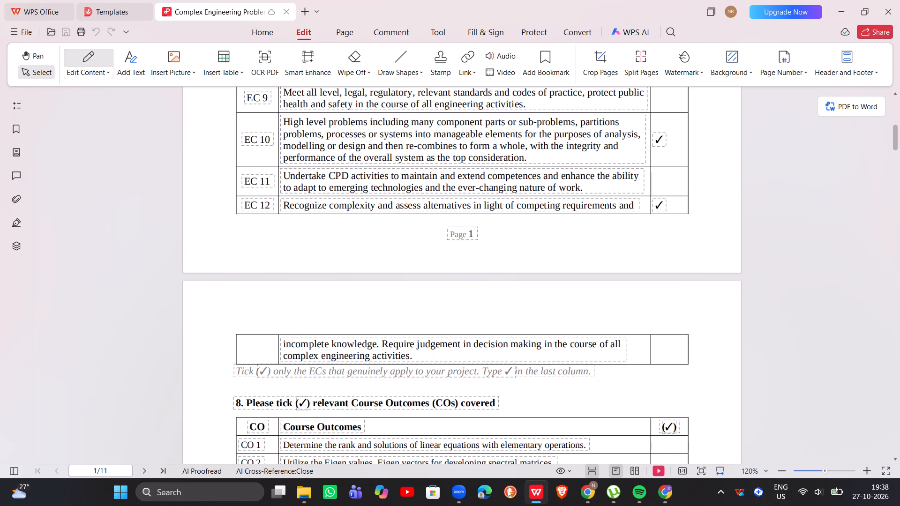
Delete the grey italic "Tick (✓) only the ECs..." note below the EC table on page 2, including its tick marks and leftover period.
click(349, 375)
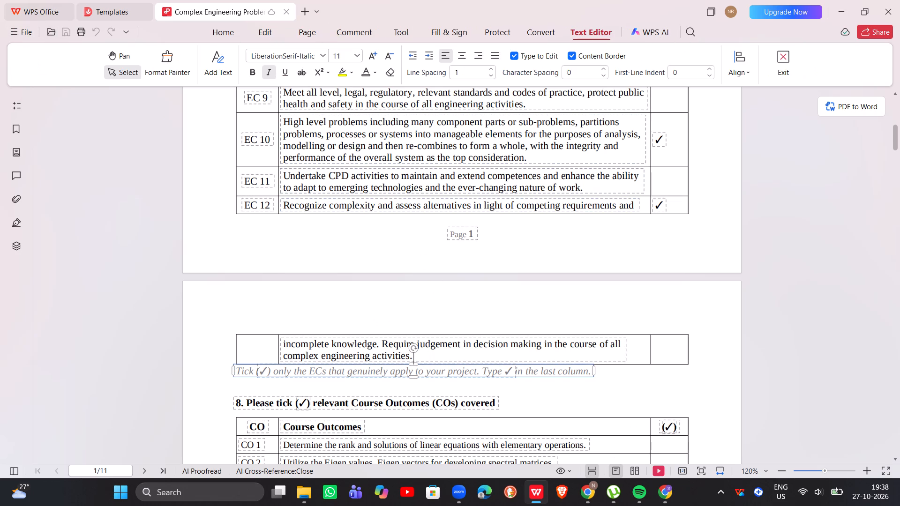
click(417, 374)
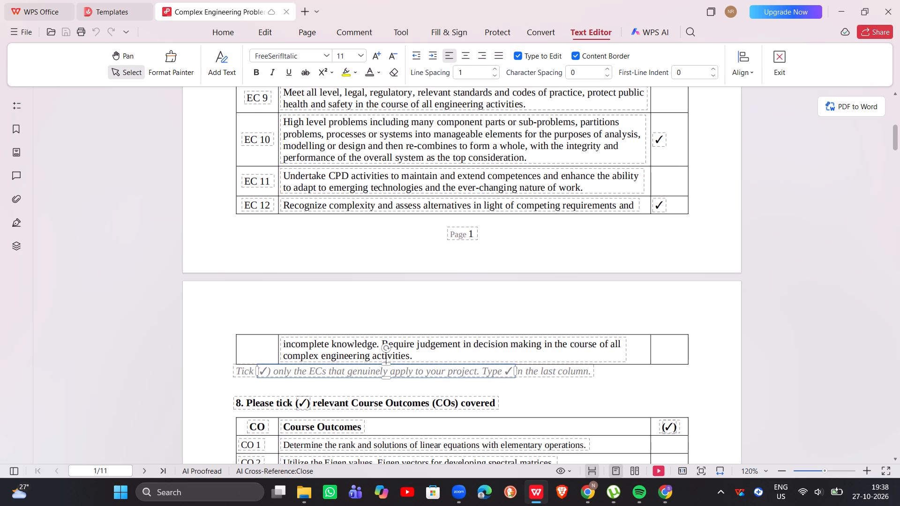
key(BackSpace)
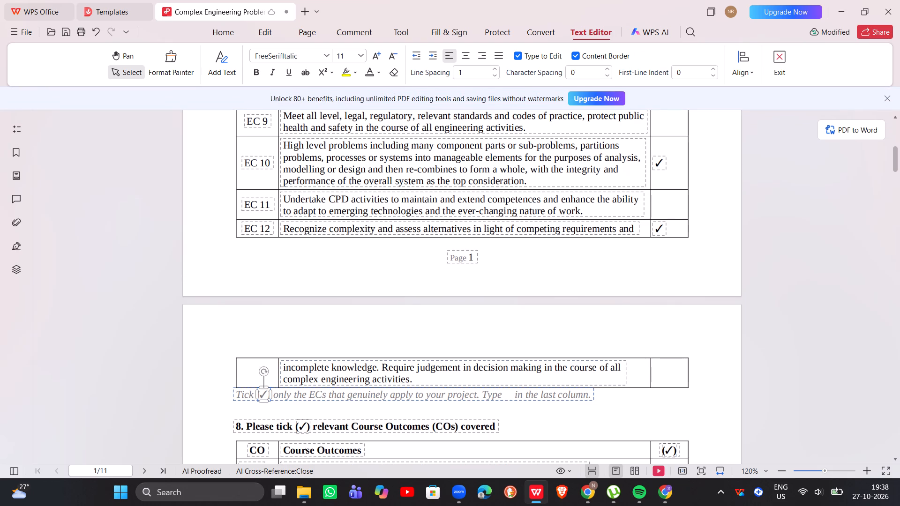
drag(589, 396, 161, 394)
key(BackSpace)
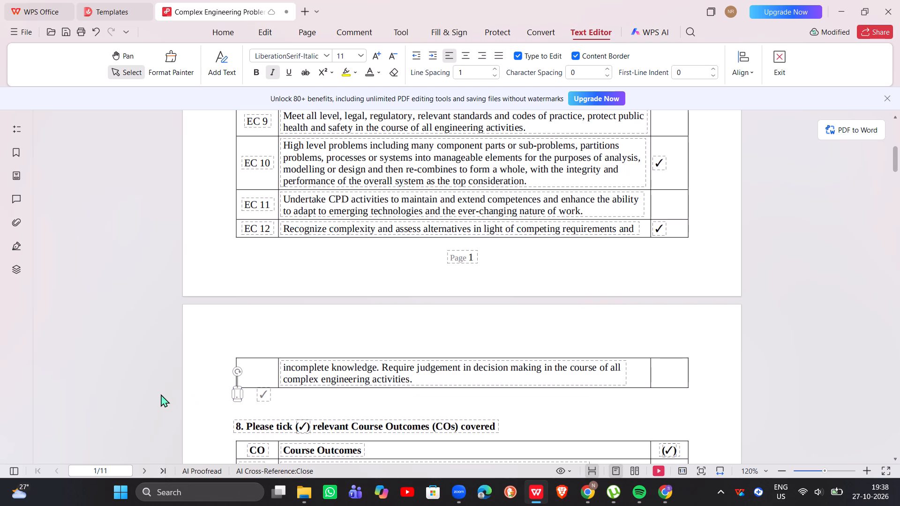
click(262, 399)
key(BackSpace)
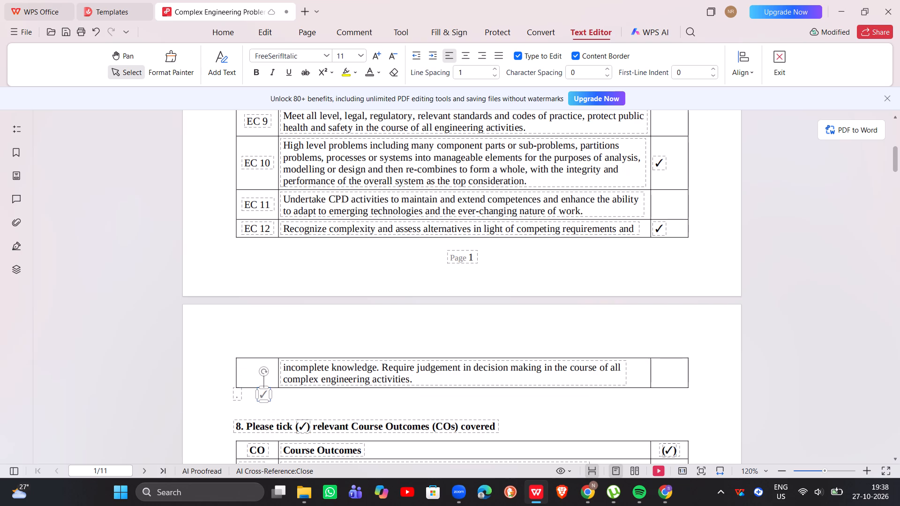
drag(262, 399, 240, 394)
key(Delete)
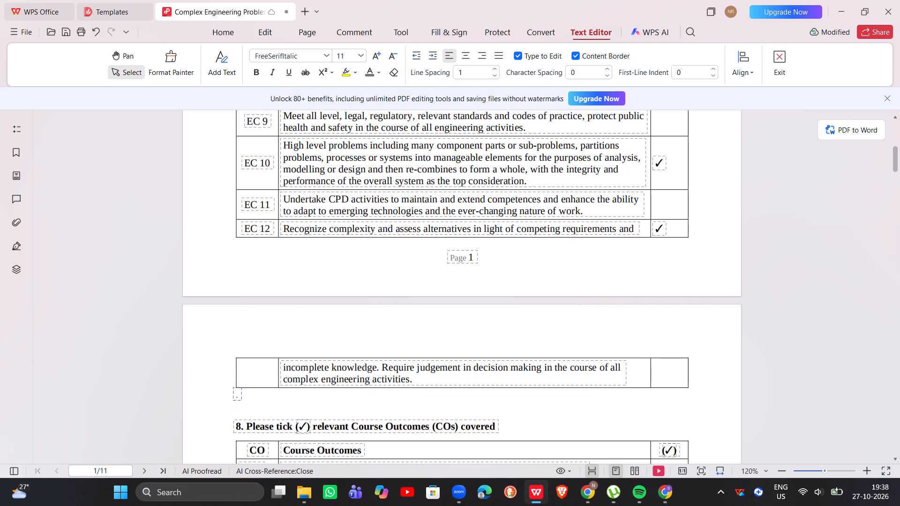
drag(240, 394, 240, 395)
click(240, 395)
key(Delete)
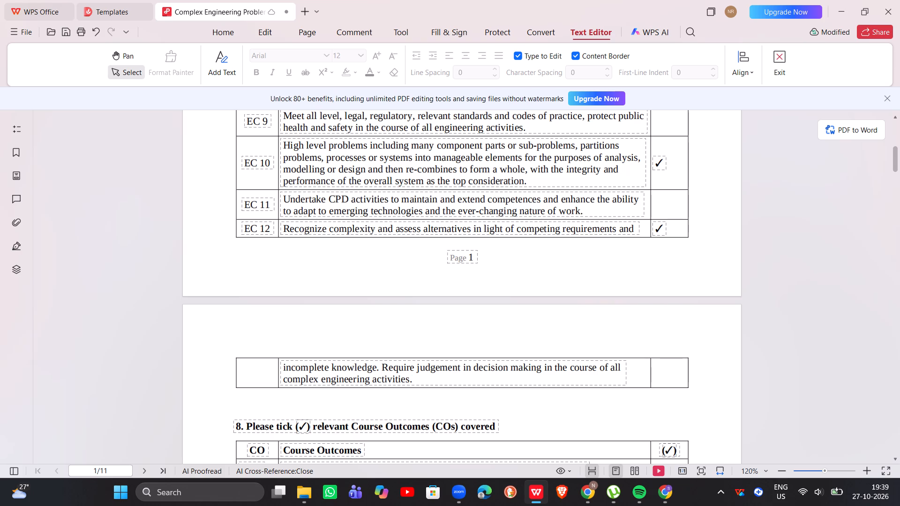
Remove the duplicate "1." from the first item of the OBJECTIVE list on page 6.
scroll(240, 395, down, 5)
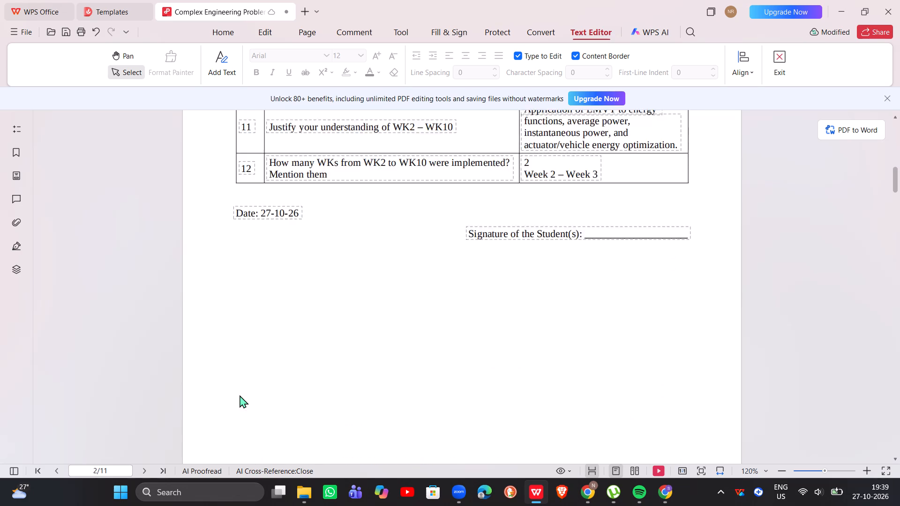
scroll(240, 395, down, 5)
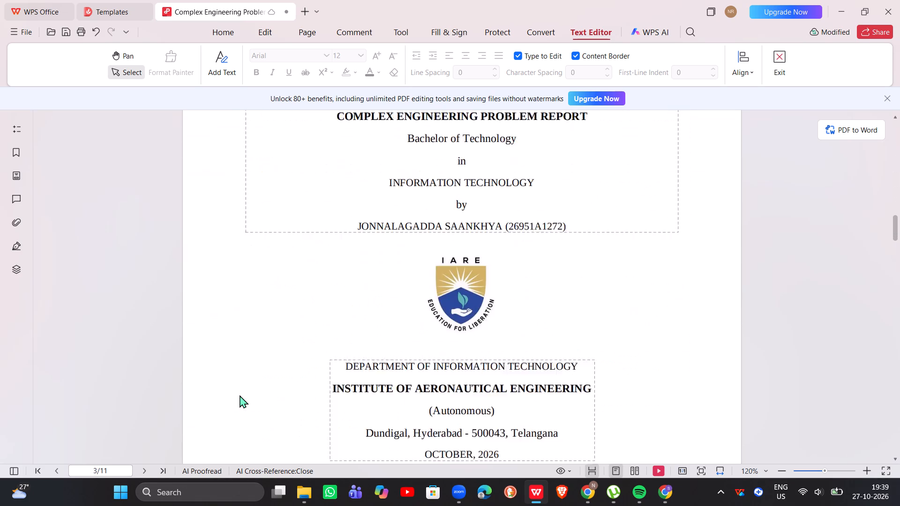
scroll(240, 395, down, 7)
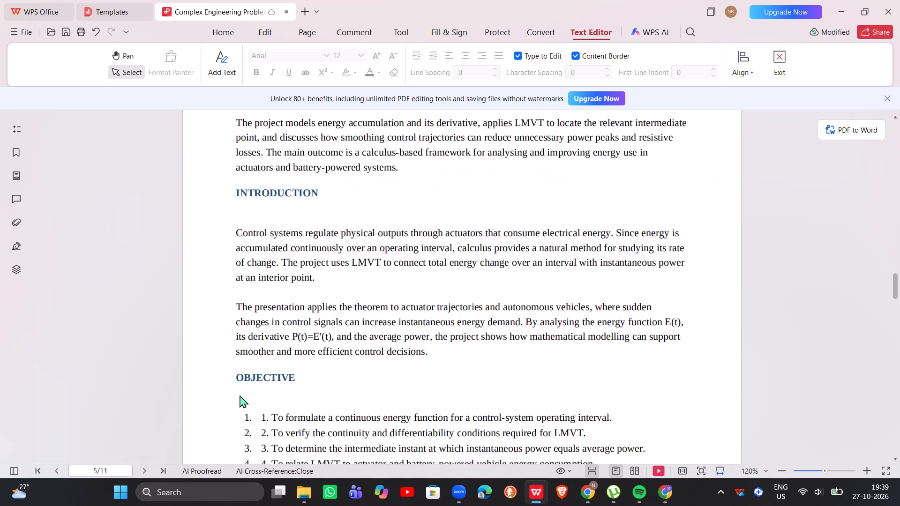
scroll(240, 395, up, 3)
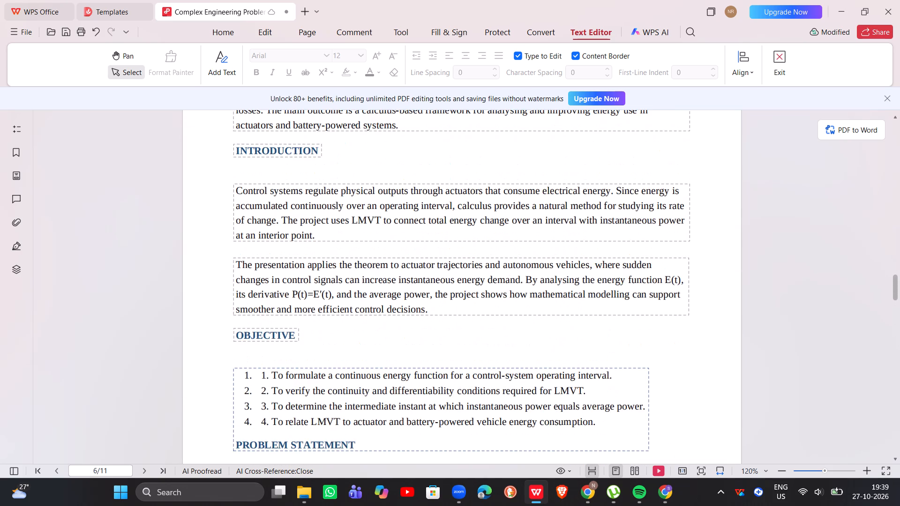
click(269, 381)
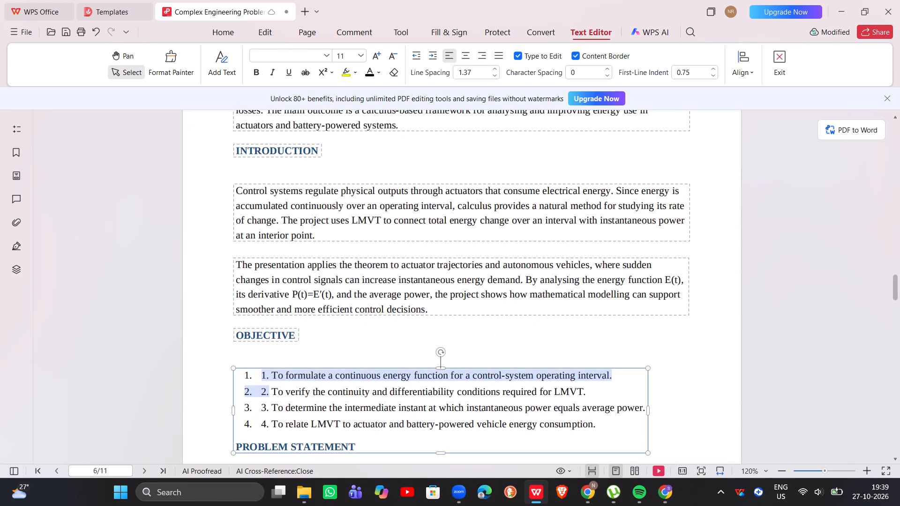
click(265, 381)
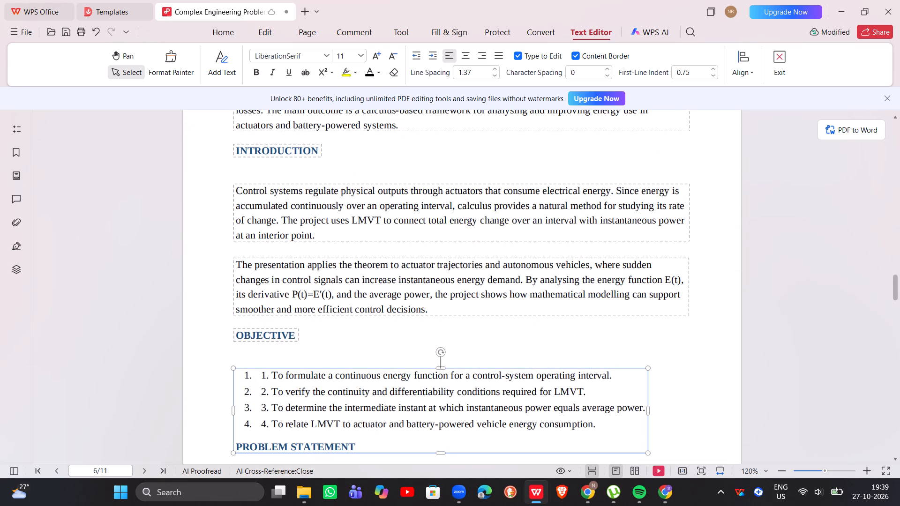
click(269, 377)
key(BackSpace)
key(BackSpace)
key(BackSpace)
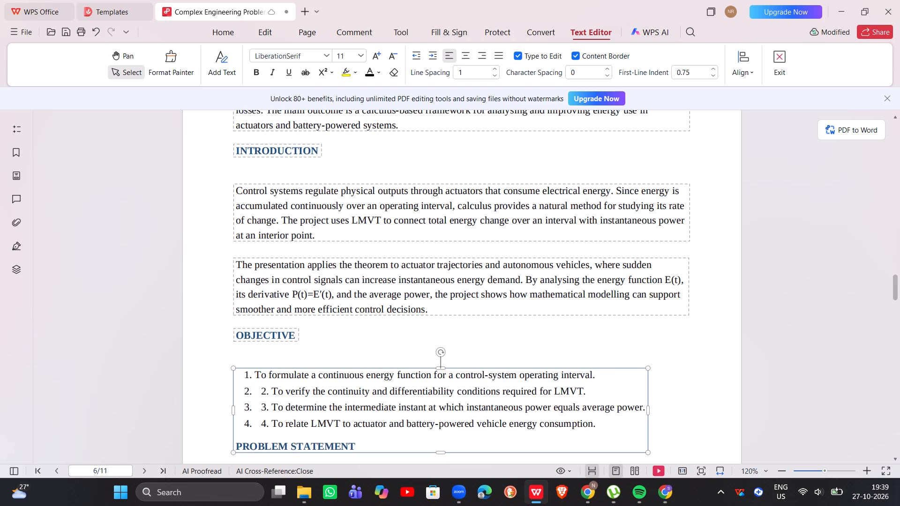
Remove the duplicate "2." and "3." from the second and third items of the OBJECTIVE list.
click(270, 394)
key(BackSpace)
key(BackSpace)
key(BackSpace)
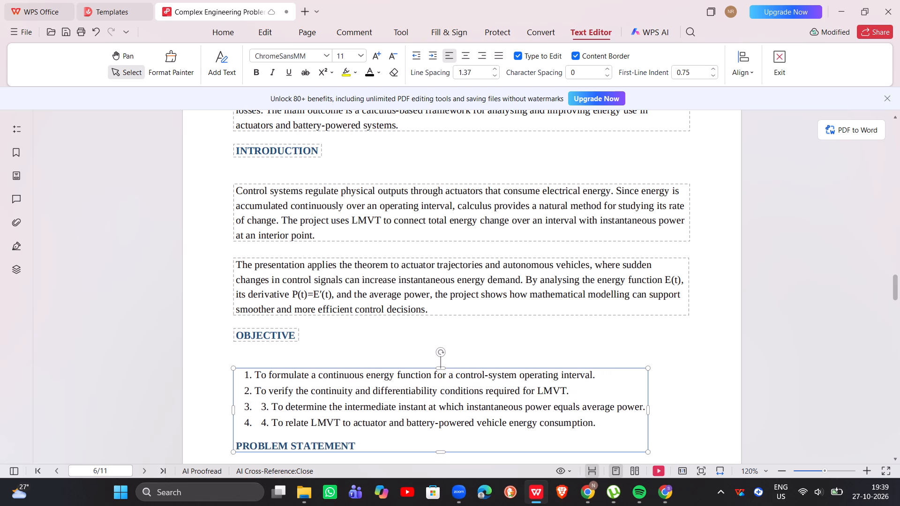
click(270, 410)
key(BackSpace)
key(BackSpace)
key(BackSpace)
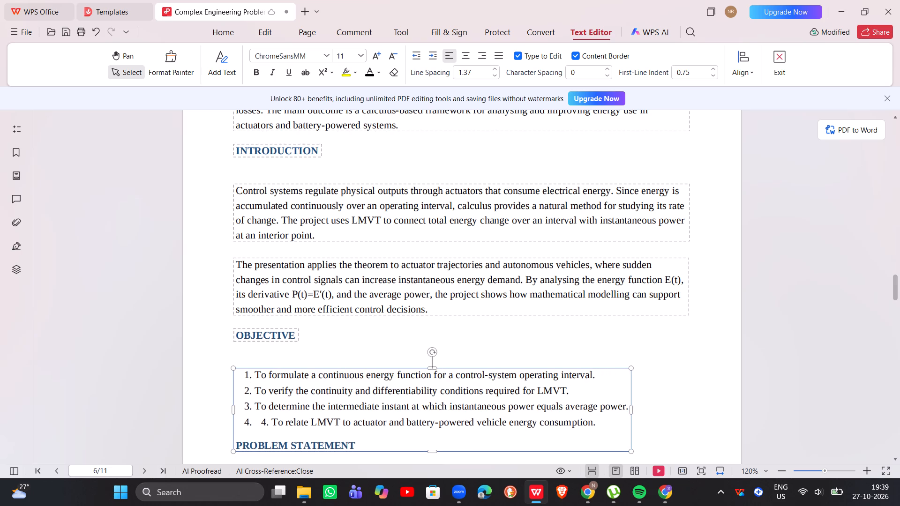
Remove the duplicate "4." from the fourth OBJECTIVE item, keeping one space between the number and the text.
click(271, 432)
click(271, 422)
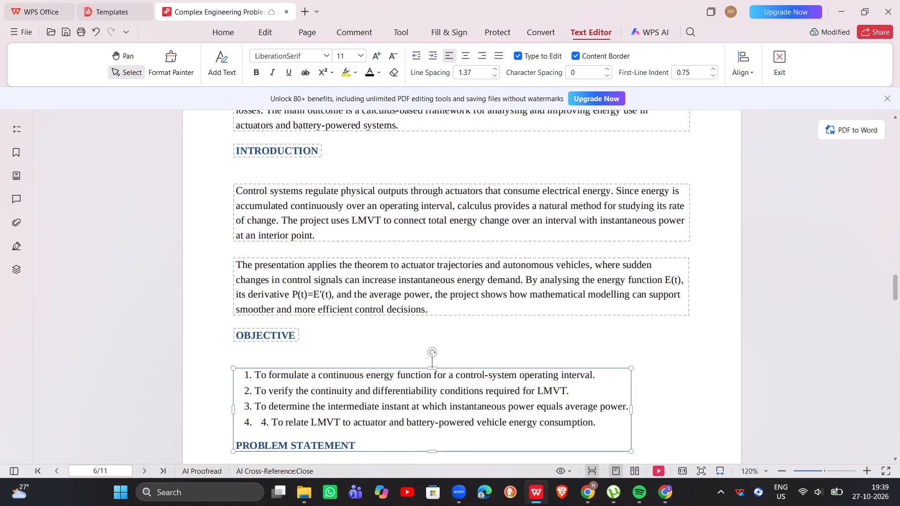
key(BackSpace)
key(BackSpace)
key(BackSpace)
key(BackSpace)
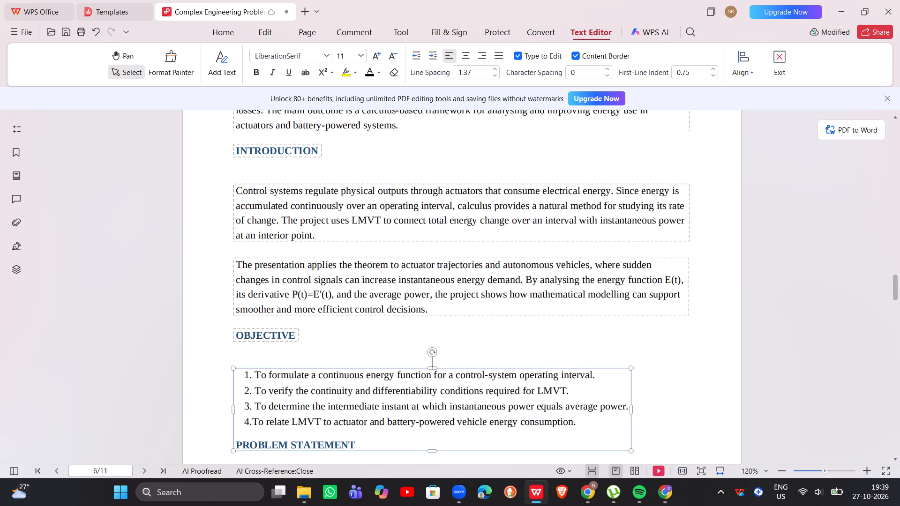
scroll(271, 422, up, 1)
scroll(271, 422, down, 1)
key(space)
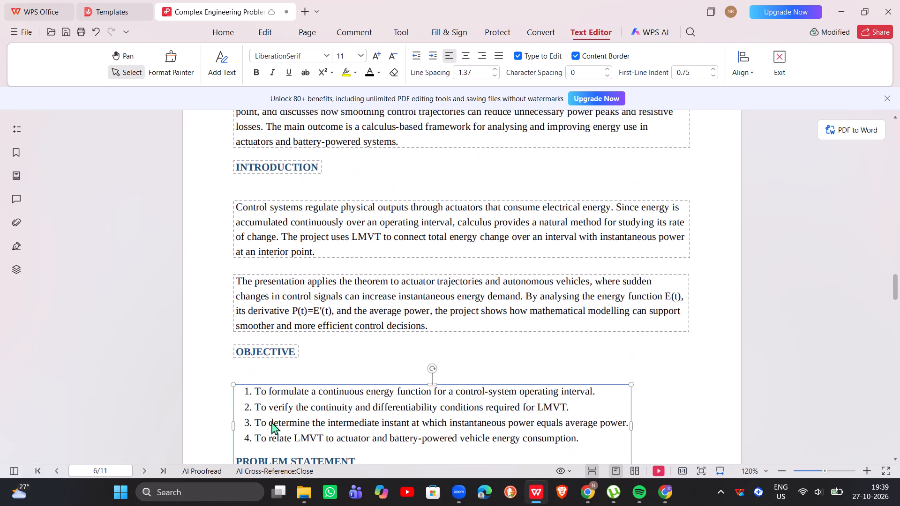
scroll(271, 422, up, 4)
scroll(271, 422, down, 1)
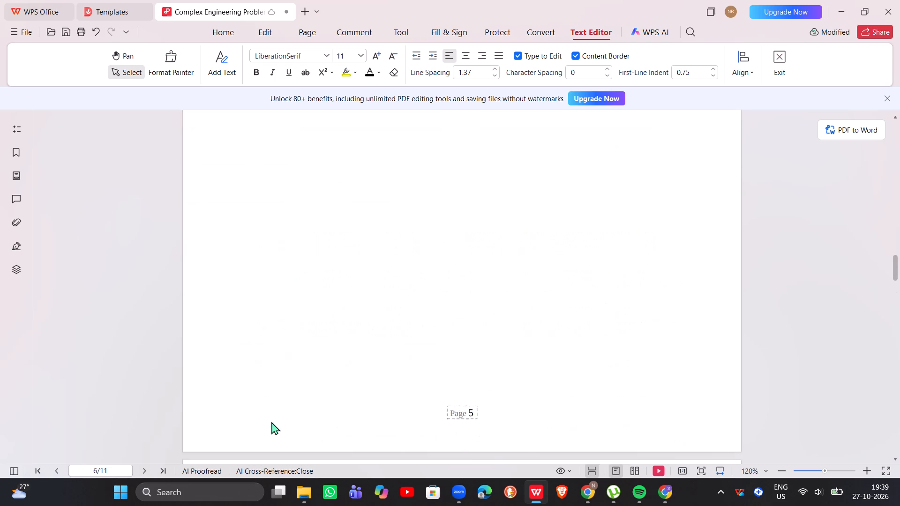
Remove the duplicate bullets before Requirements 1 to 4 in the Environment section on page 6.
scroll(271, 422, down, 3)
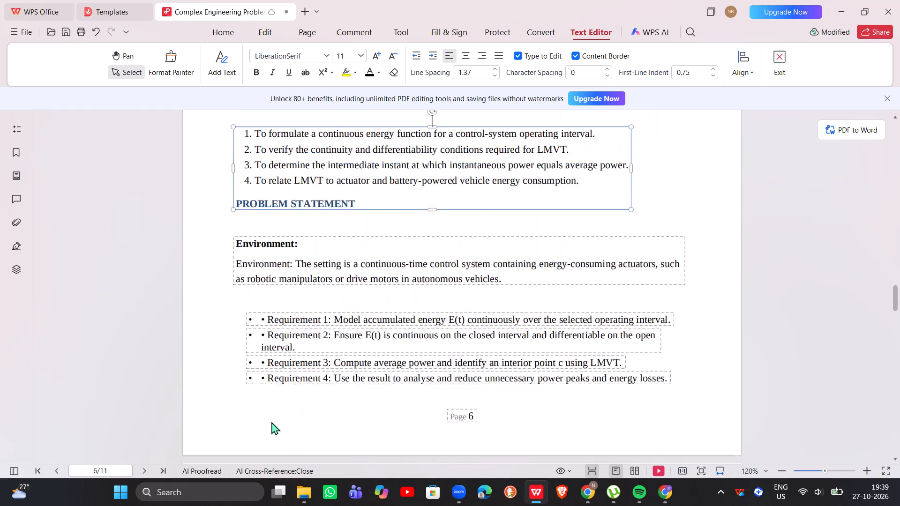
scroll(271, 422, down, 1)
click(264, 178)
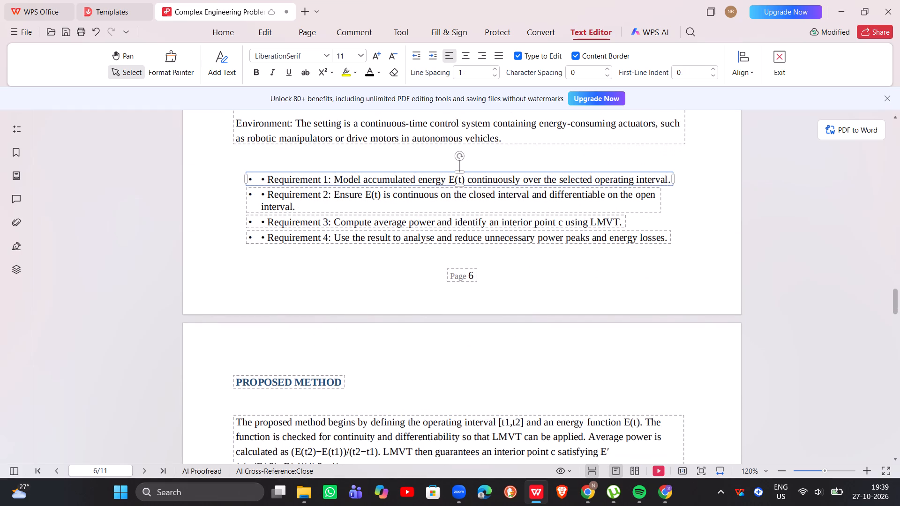
key(BackSpace)
key(BackSpace)
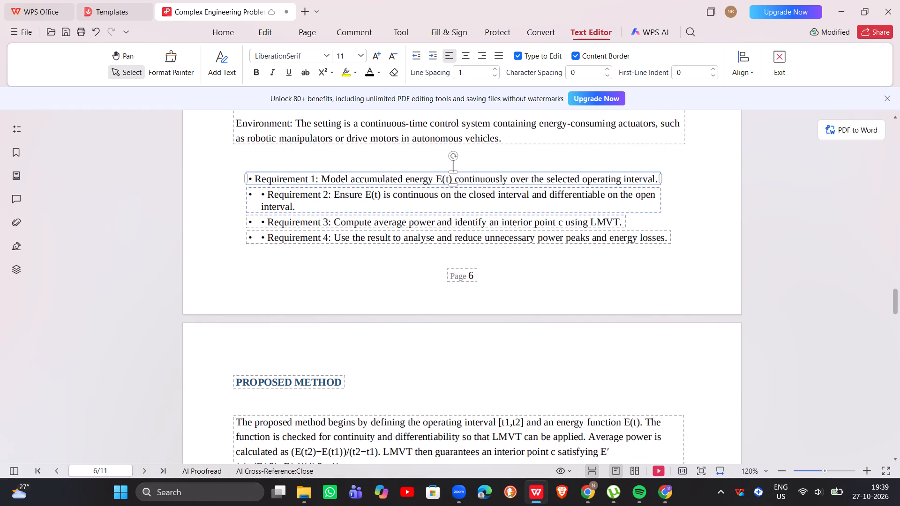
click(266, 197)
key(BackSpace)
key(BackSpace)
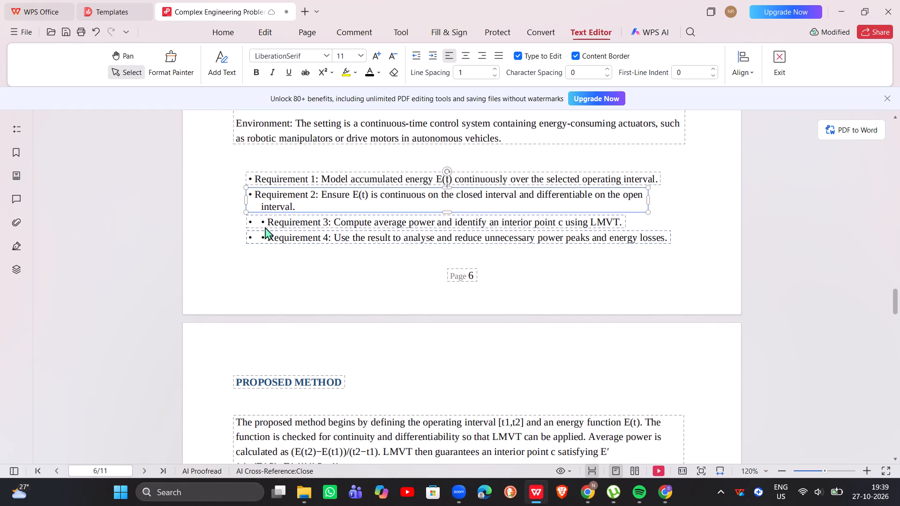
click(266, 222)
key(BackSpace)
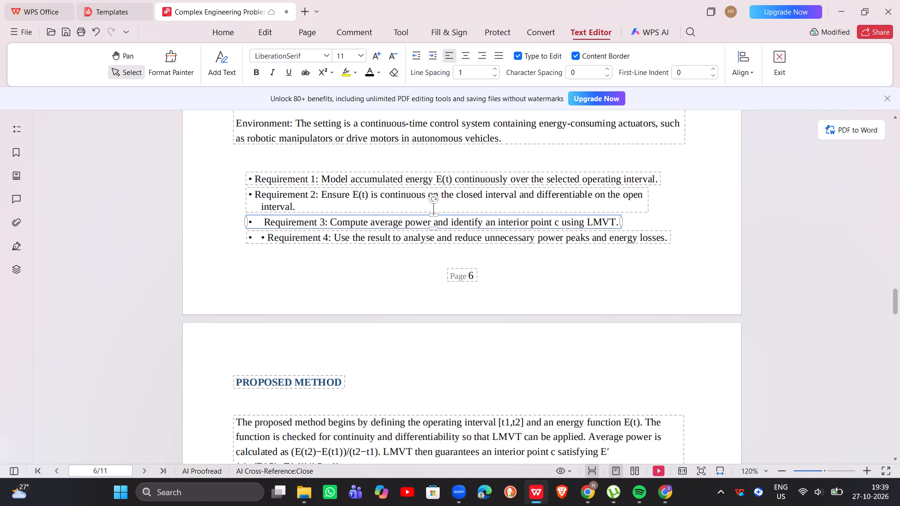
key(BackSpace)
click(265, 239)
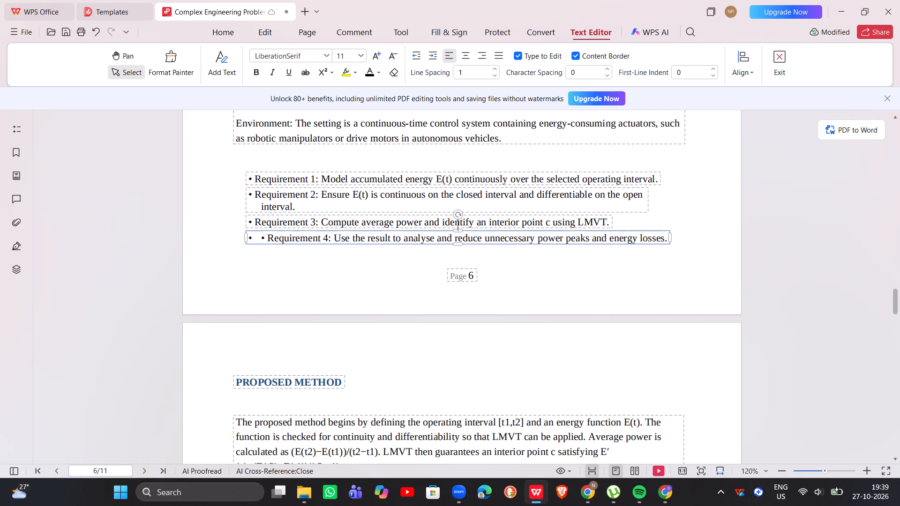
key(BackSpace)
key(BackSpace)
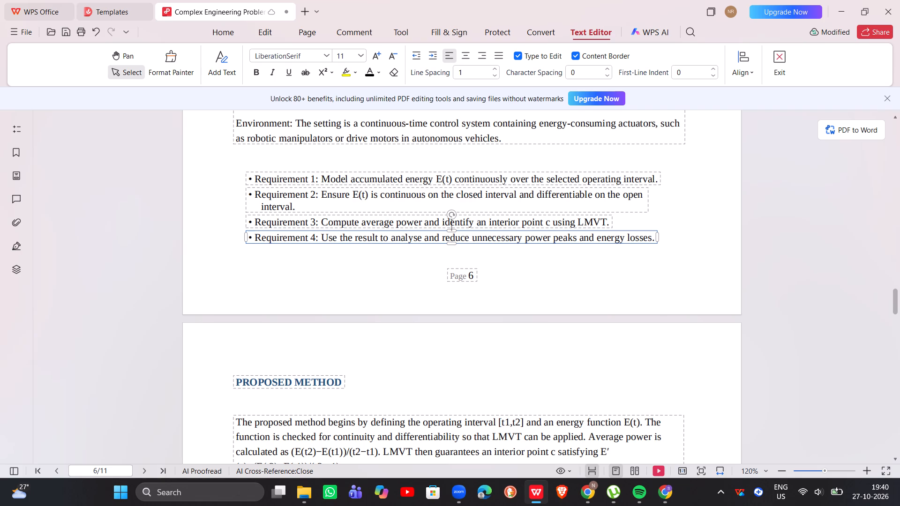
Remove the duplicate bullets from the two METHODOLOGY items on page 9, "Define E(t)..." and "Verify that E(t)...".
scroll(265, 239, down, 4)
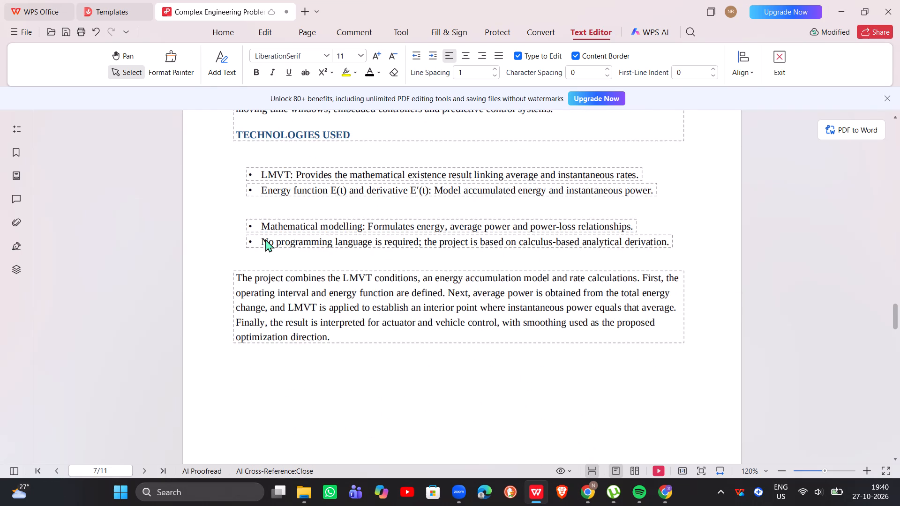
scroll(265, 239, down, 7)
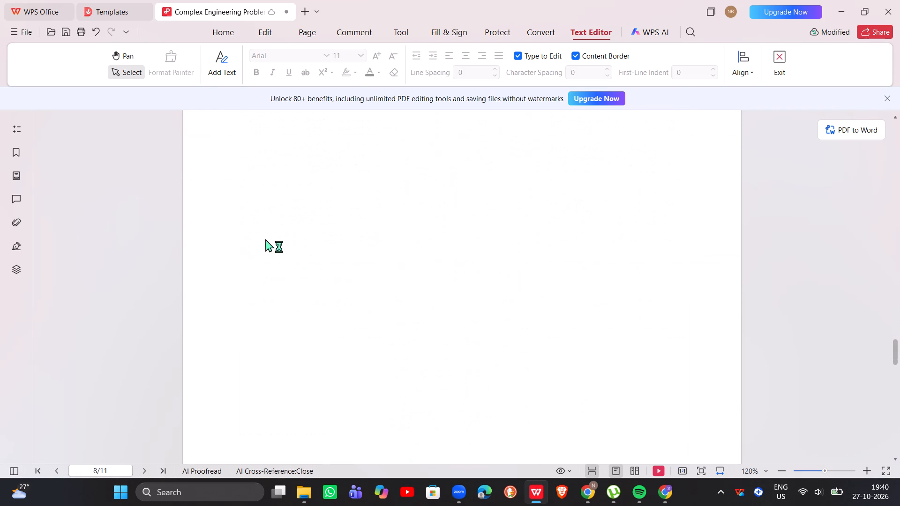
scroll(265, 239, down, 7)
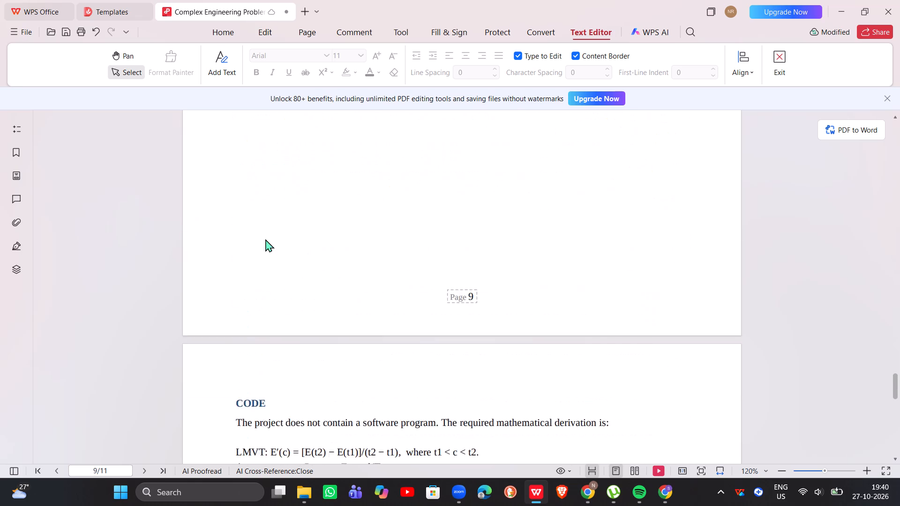
scroll(265, 239, down, 1)
scroll(265, 239, up, 3)
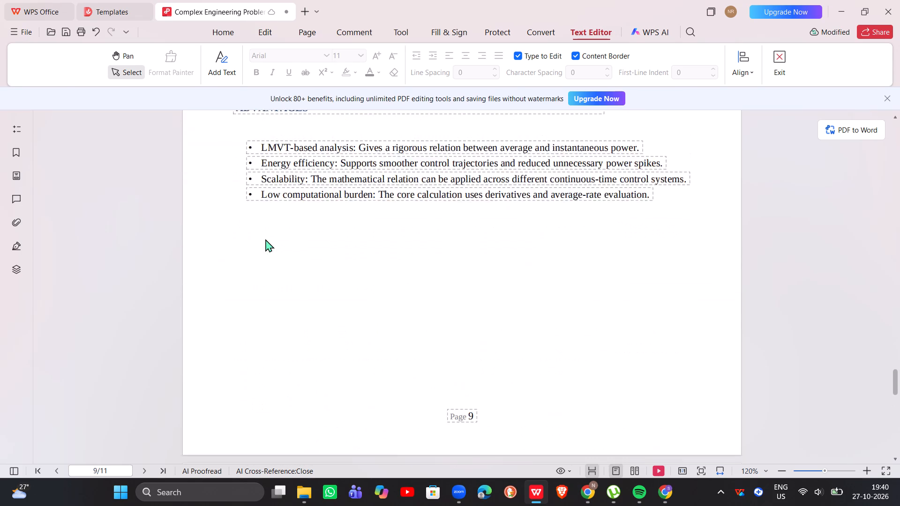
scroll(265, 239, up, 3)
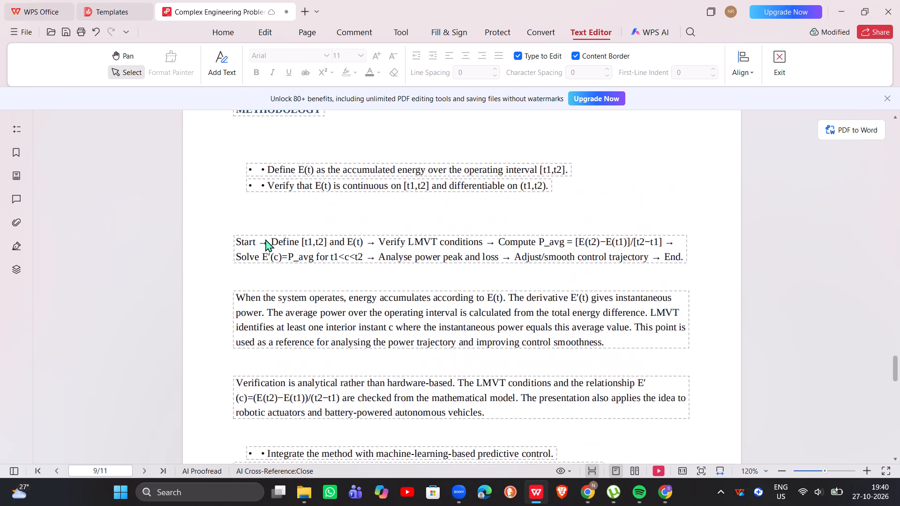
scroll(265, 239, up, 1)
click(265, 213)
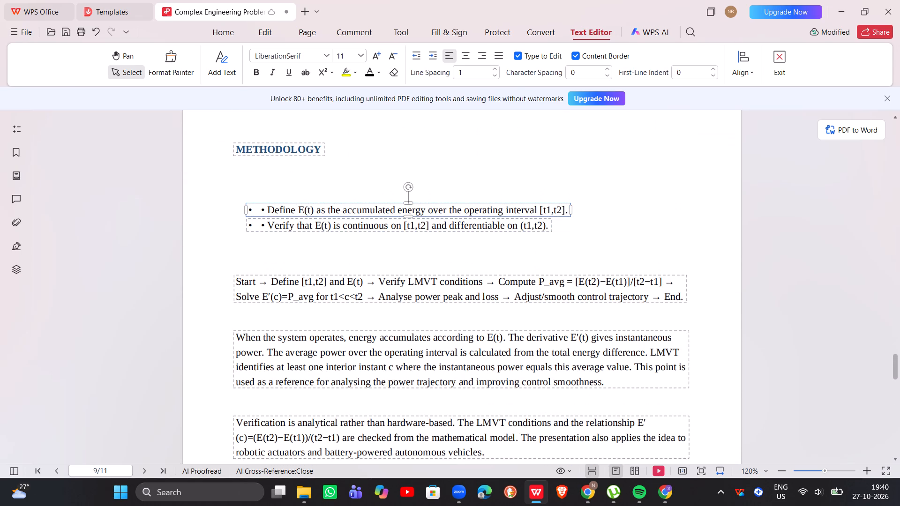
key(BackSpace)
click(266, 225)
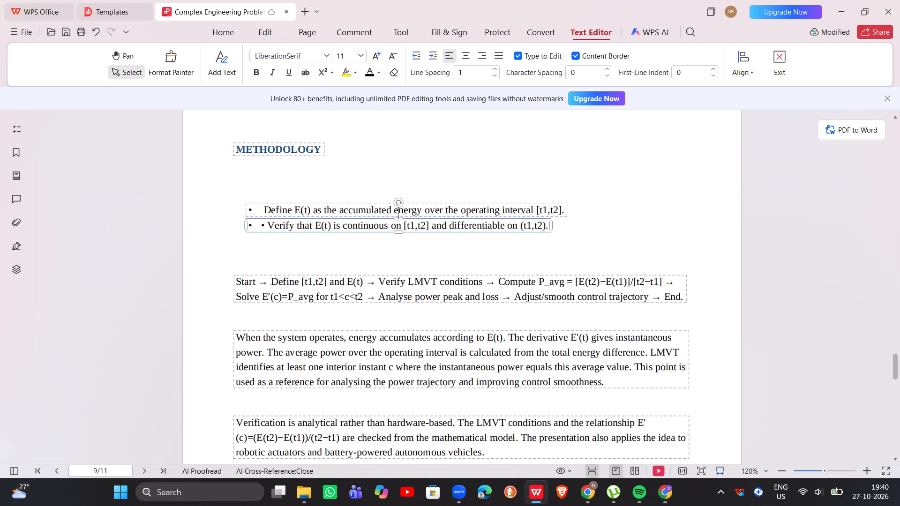
key(BackSpace)
Remove the duplicate bullets from the "Extend the analysis" and "Integrate the method" items above ADVANTAGES, spacing the latter's text from its bullet.
scroll(265, 318, down, 2)
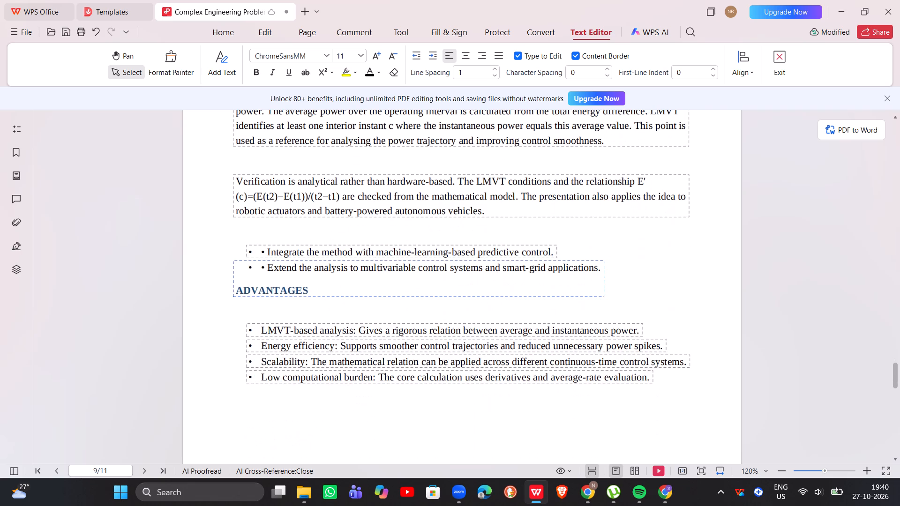
click(267, 270)
key(BackSpace)
key(BackSpace)
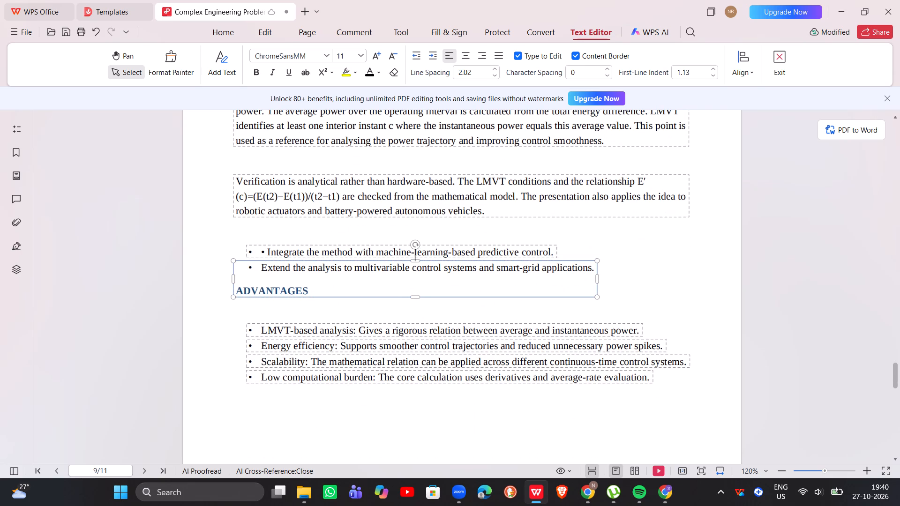
click(267, 257)
click(265, 254)
key(BackSpace)
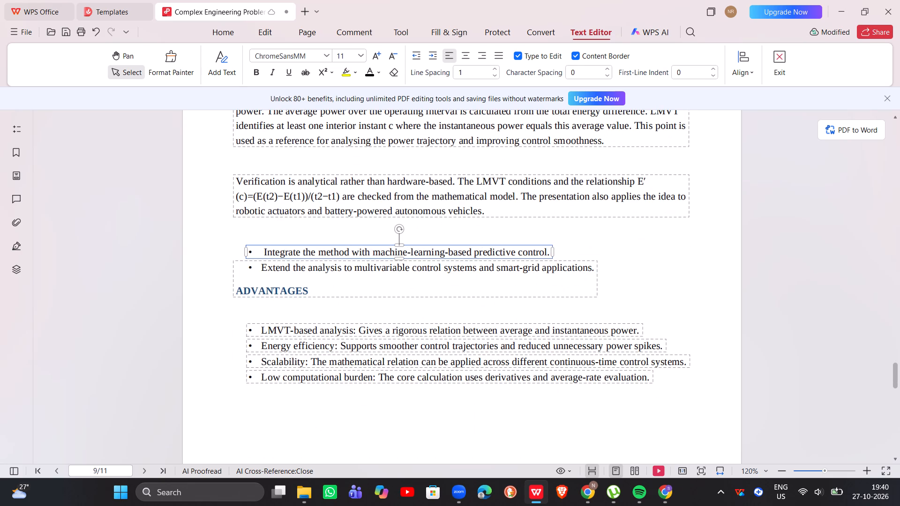
key(BackSpace)
key(space)
key(space)
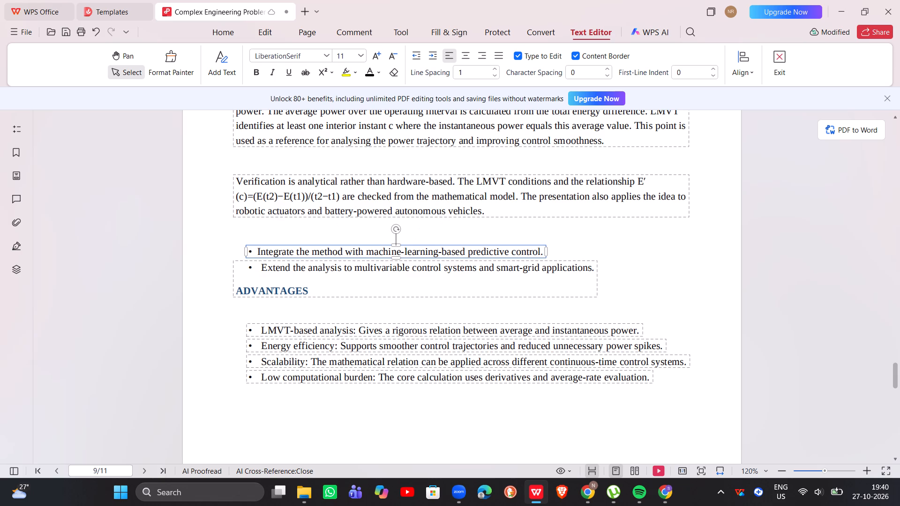
key(space)
Delete the "[Paste your code here]" placeholder text from the grey code box on page 10.
scroll(285, 326, down, 2)
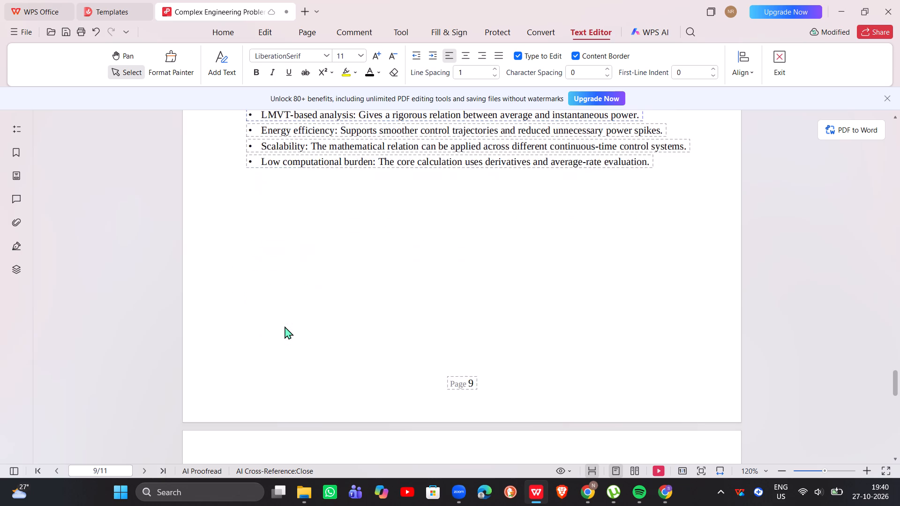
scroll(285, 326, down, 4)
scroll(328, 210, up, 1)
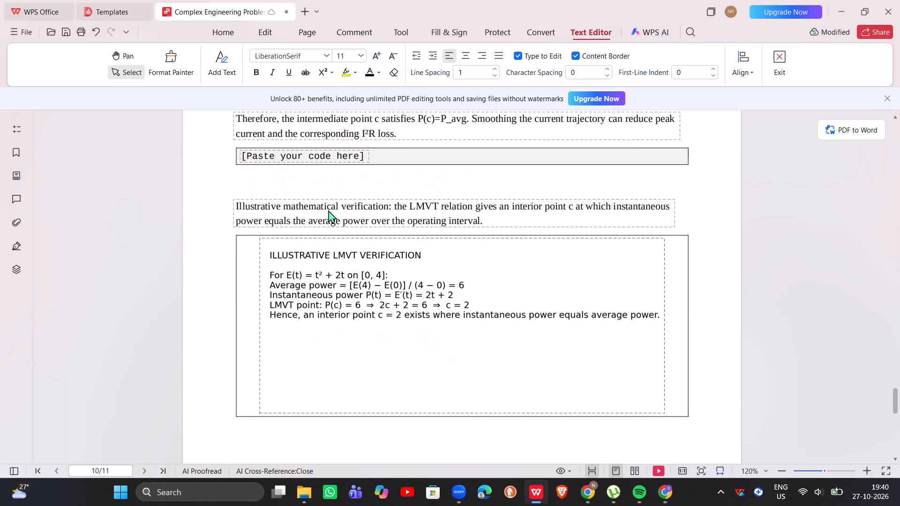
click(318, 167)
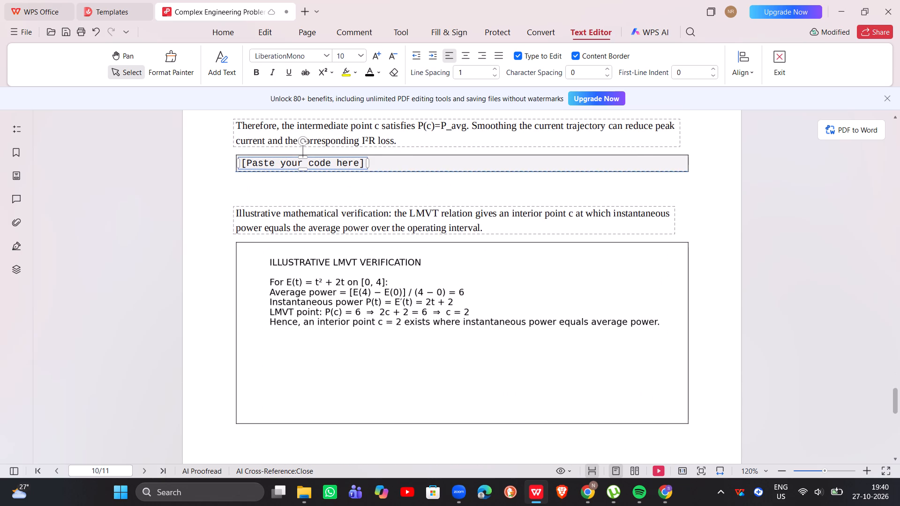
click(345, 163)
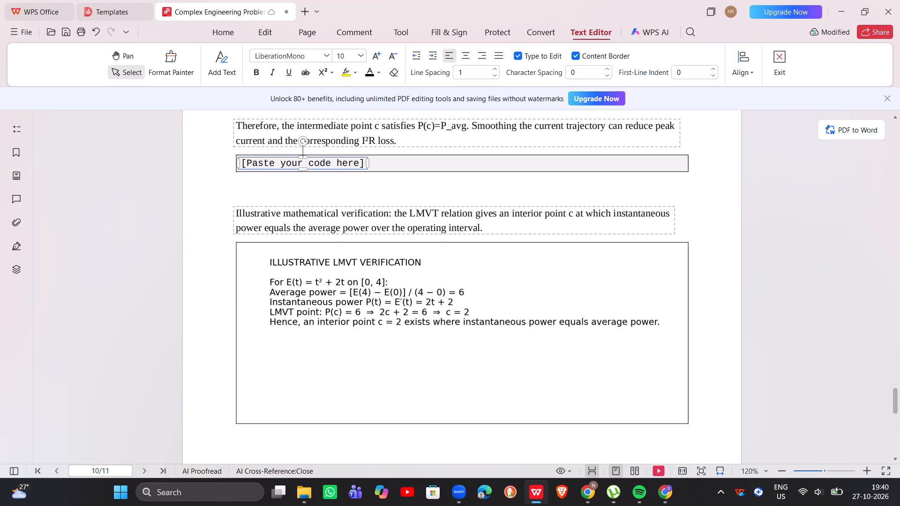
click(342, 168)
key(Delete)
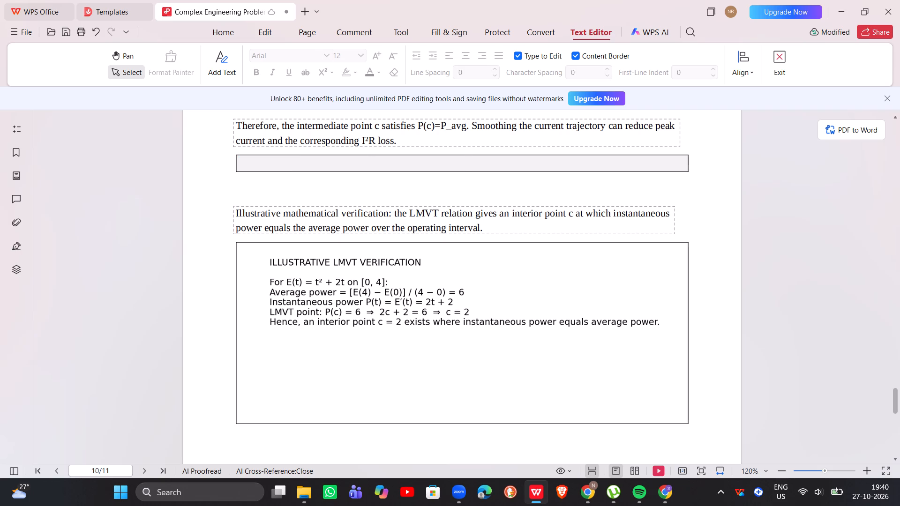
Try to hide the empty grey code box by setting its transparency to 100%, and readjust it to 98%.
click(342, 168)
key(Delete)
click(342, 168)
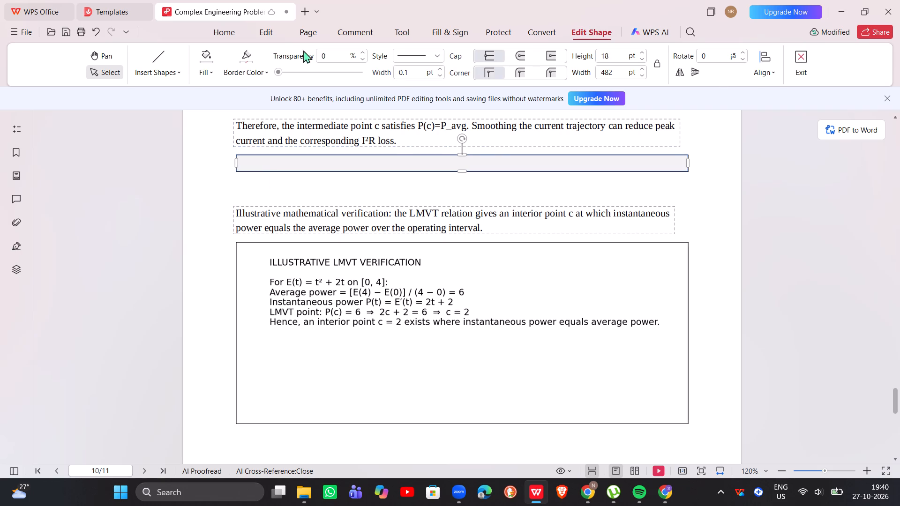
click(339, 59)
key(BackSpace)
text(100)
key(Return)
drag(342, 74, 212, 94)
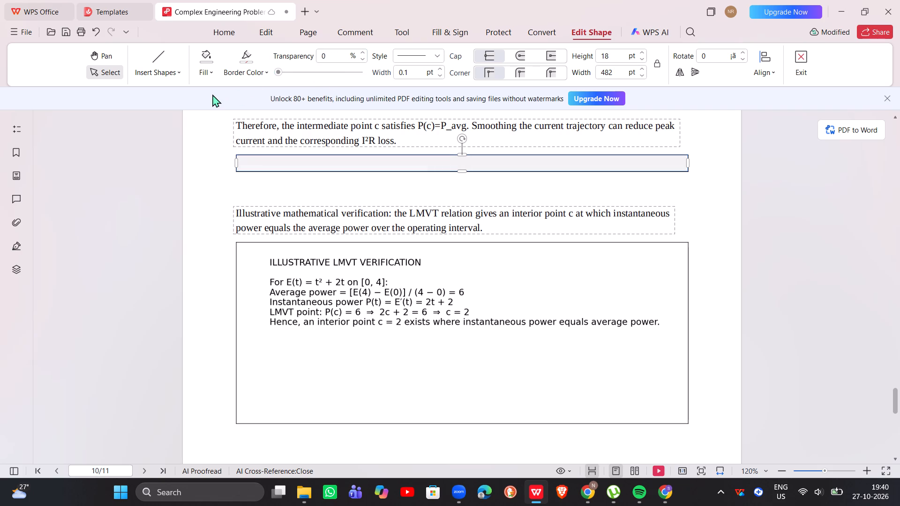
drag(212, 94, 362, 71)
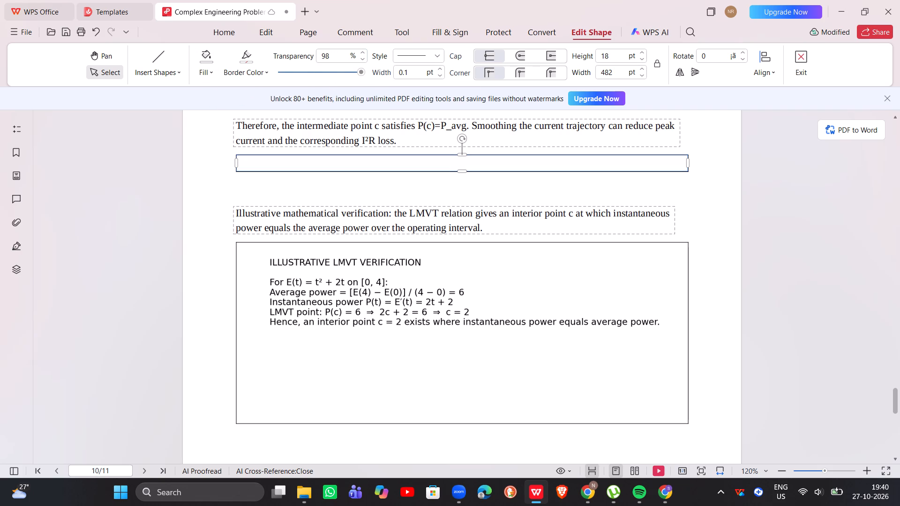
Delete the background fill shape of the empty code box on page 10.
click(492, 161)
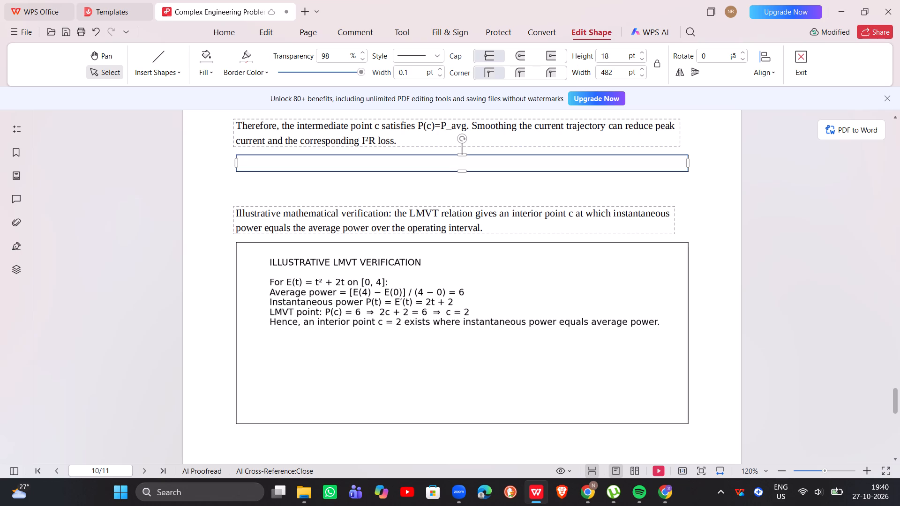
right_click(492, 161)
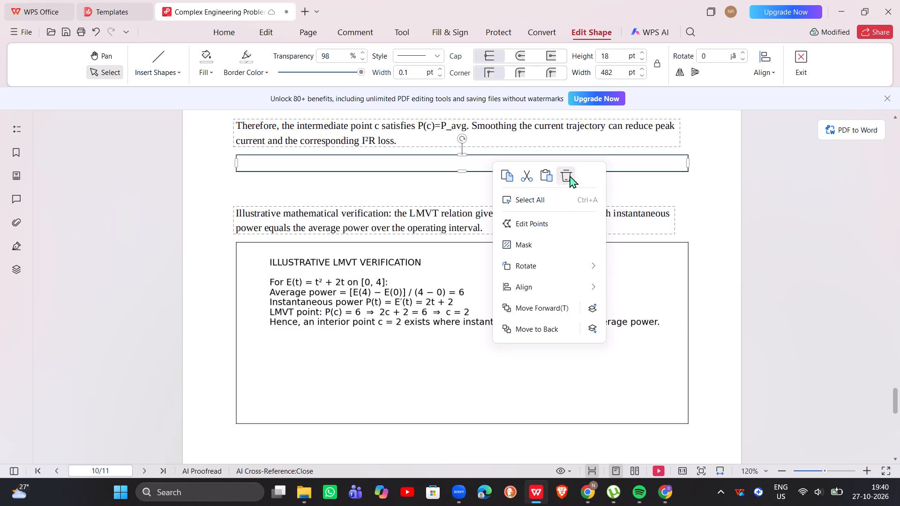
click(570, 175)
Delete the bottom border line of the empty code box.
click(550, 165)
click(554, 172)
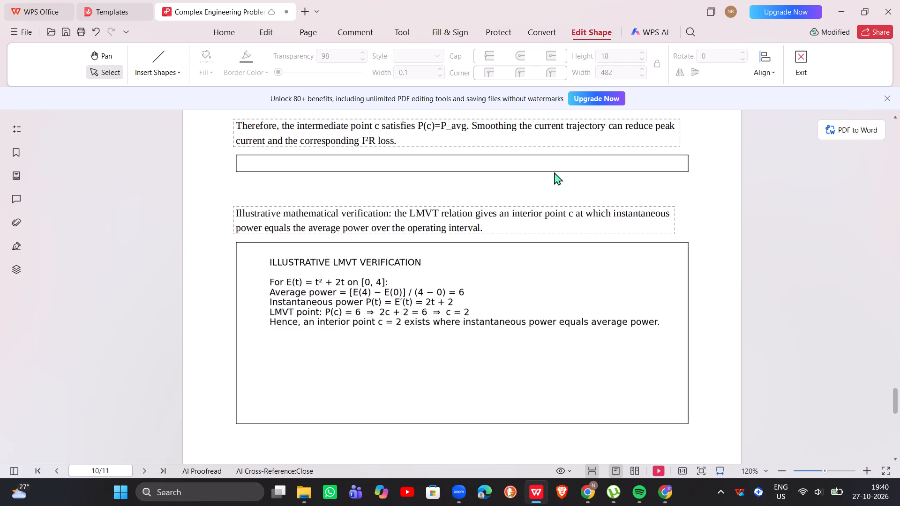
click(552, 171)
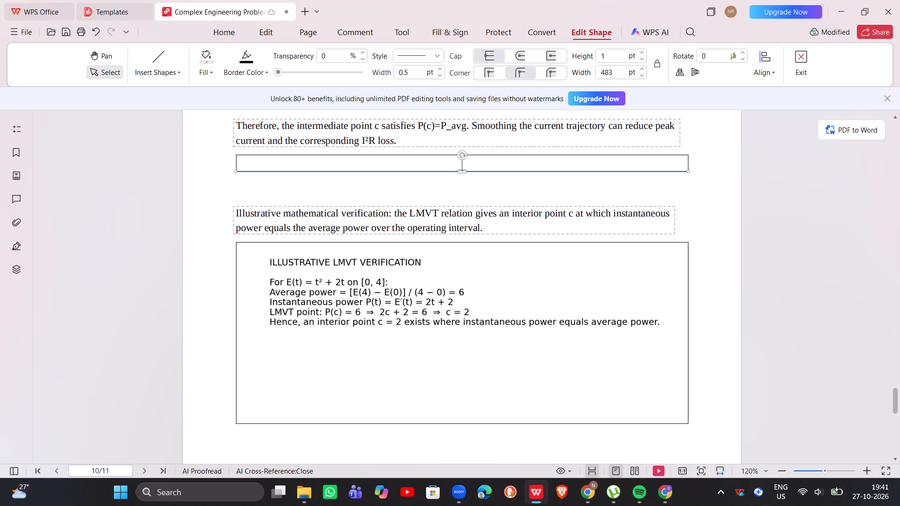
right_click(552, 171)
click(626, 188)
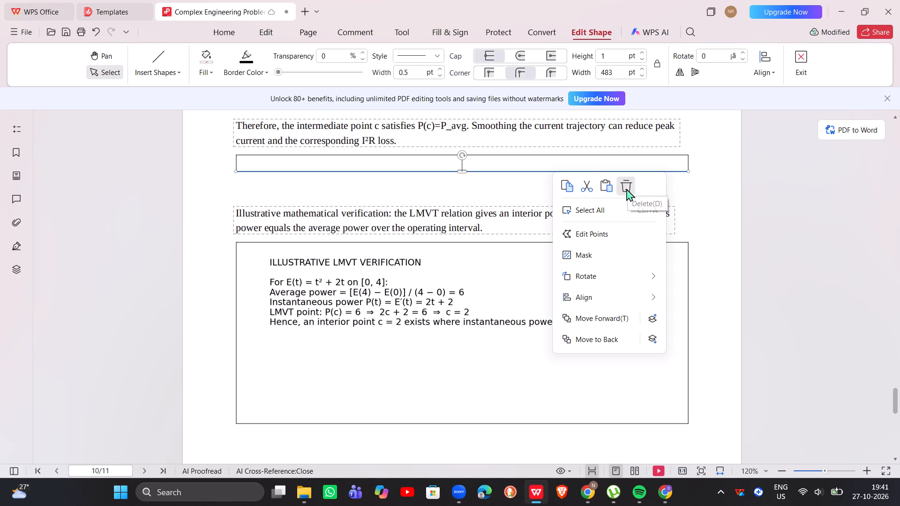
Delete the remaining top, left and right border lines of the empty code box on page 10.
click(626, 155)
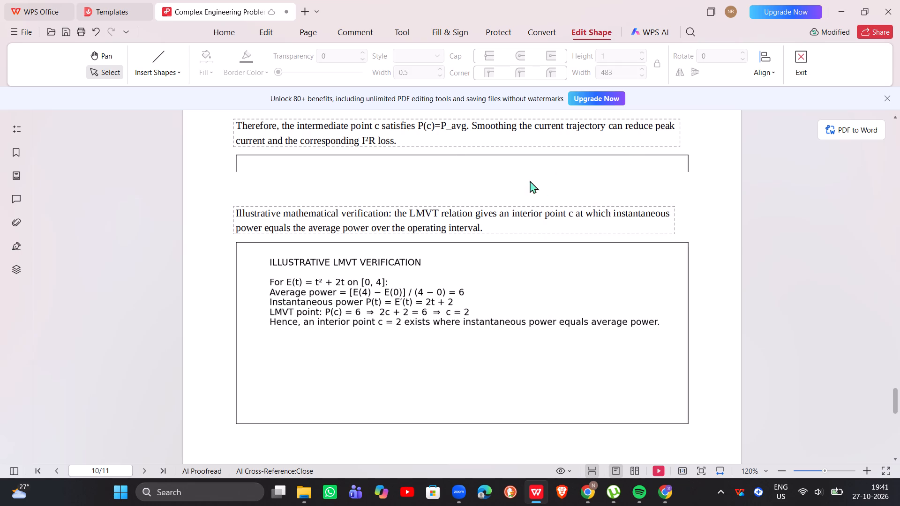
click(306, 154)
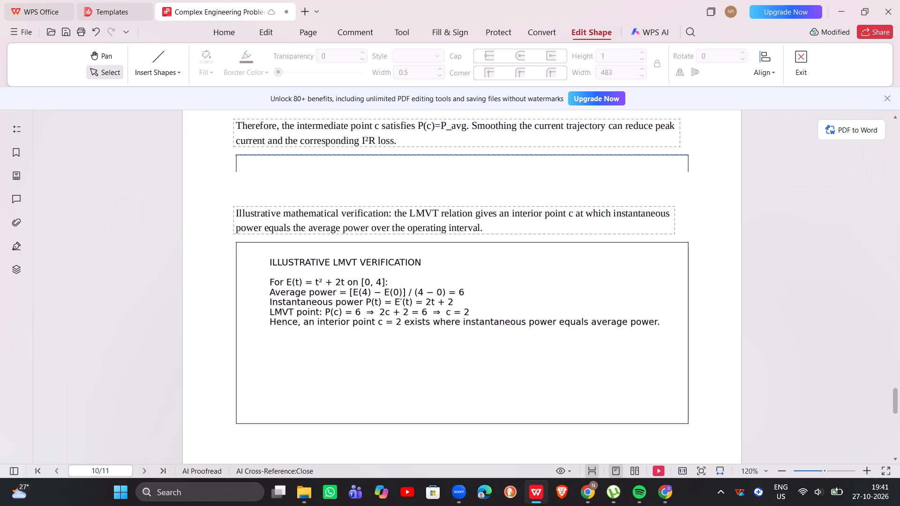
click(303, 155)
key(Delete)
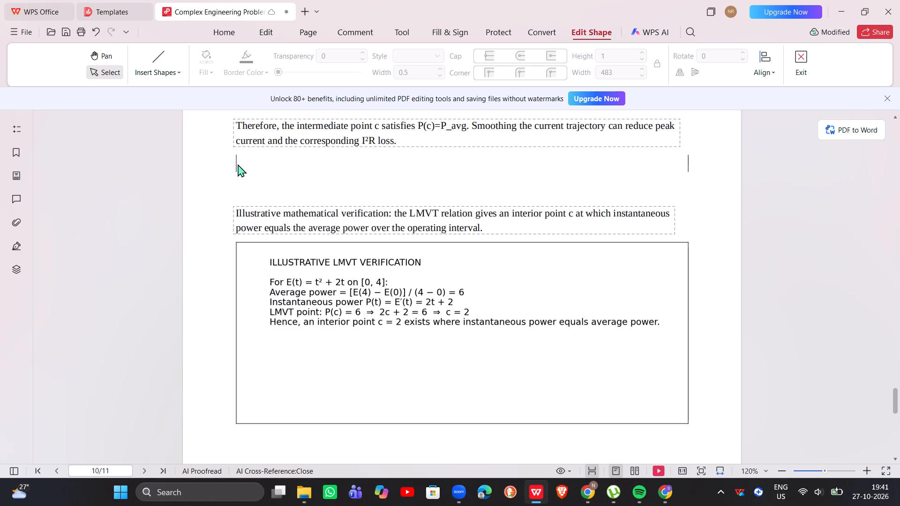
click(239, 163)
drag(232, 163, 273, 167)
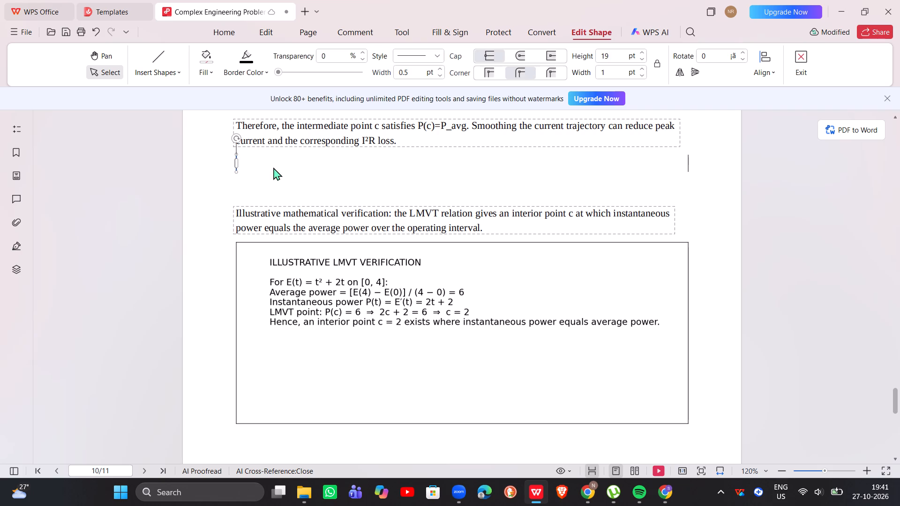
key(Delete)
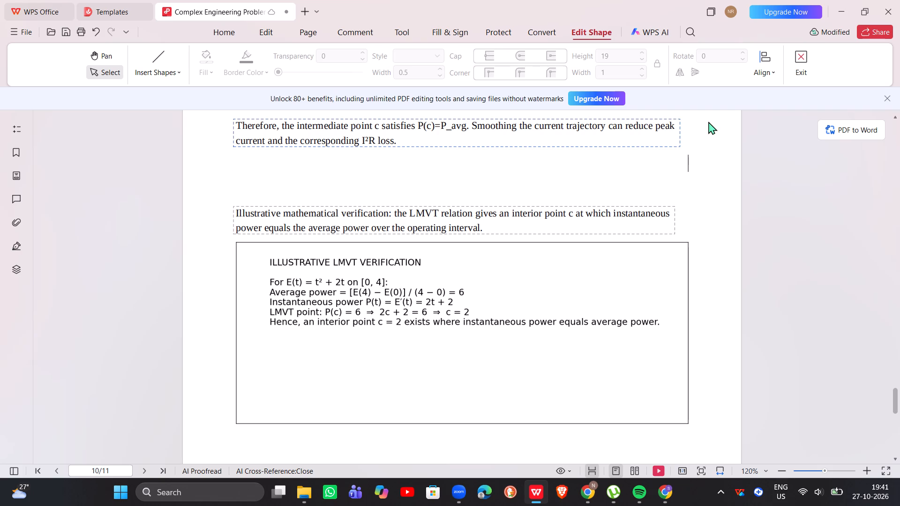
drag(709, 154, 644, 178)
key(Delete)
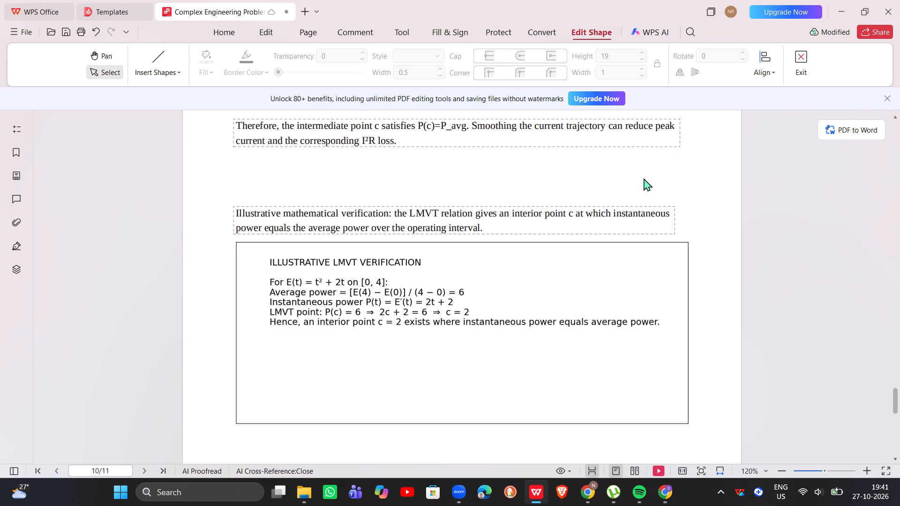
click(559, 188)
click(480, 183)
click(362, 186)
Move the "Illustrative mathematical verification" paragraph up into the space freed by the removed code box.
click(239, 227)
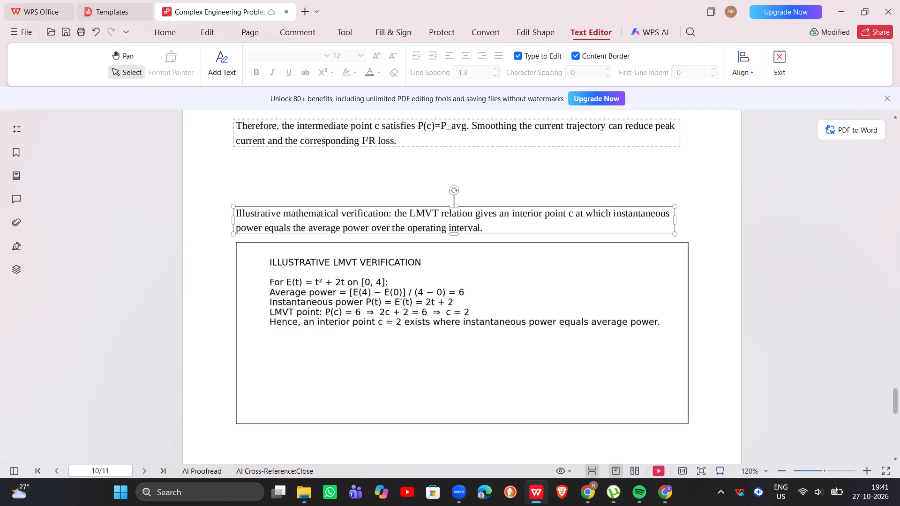
drag(238, 208, 240, 162)
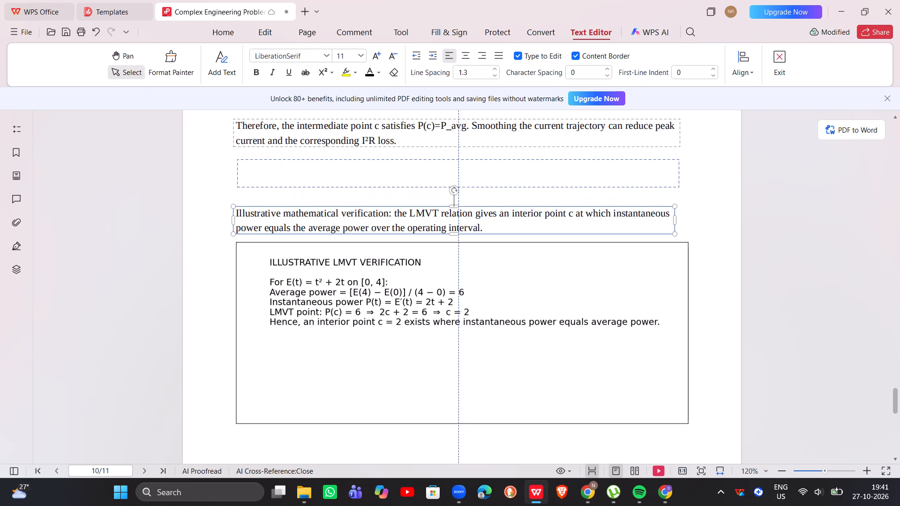
drag(240, 162, 238, 174)
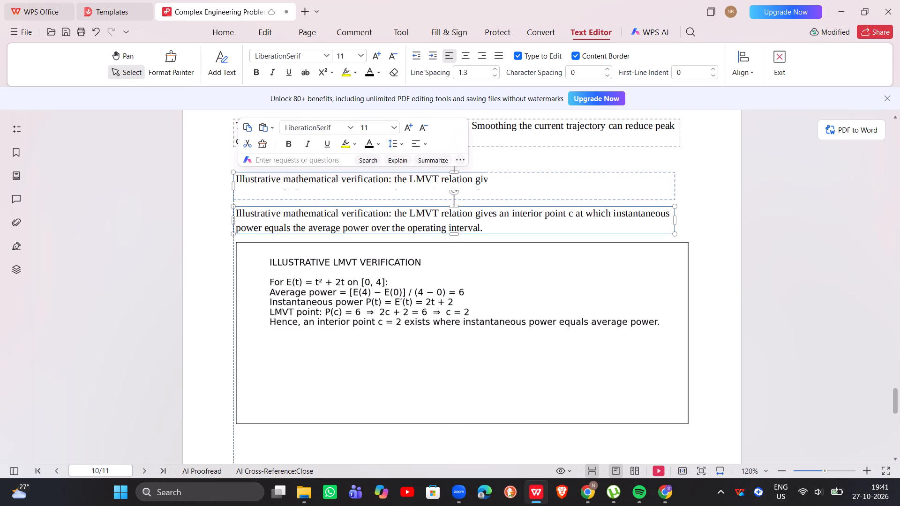
click(143, 234)
Stretch the Illustrative LMVT Verification picture to about 262 pt high and shift it slightly lower within its frame.
click(310, 282)
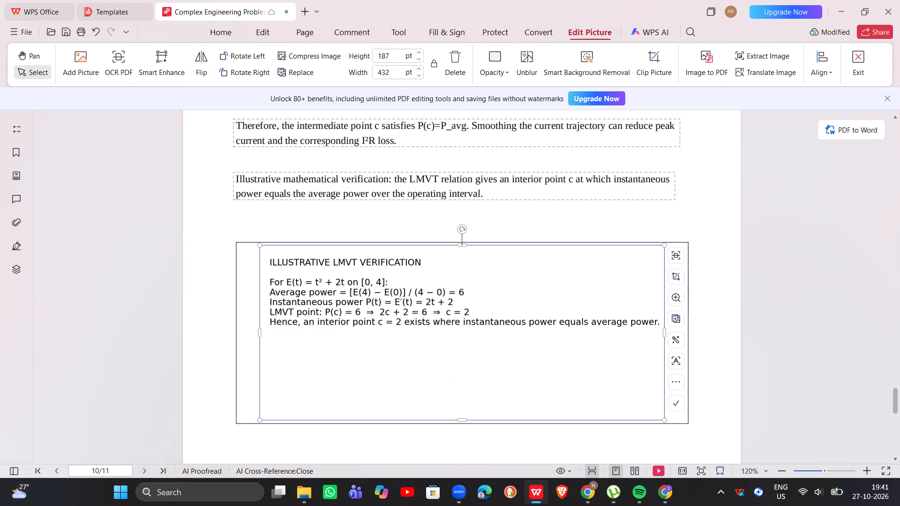
drag(460, 421, 466, 504)
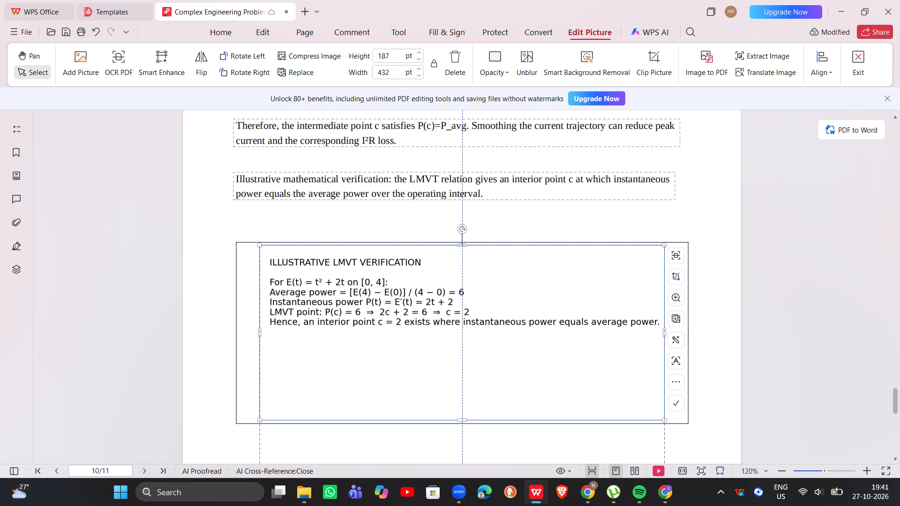
drag(466, 504, 463, 491)
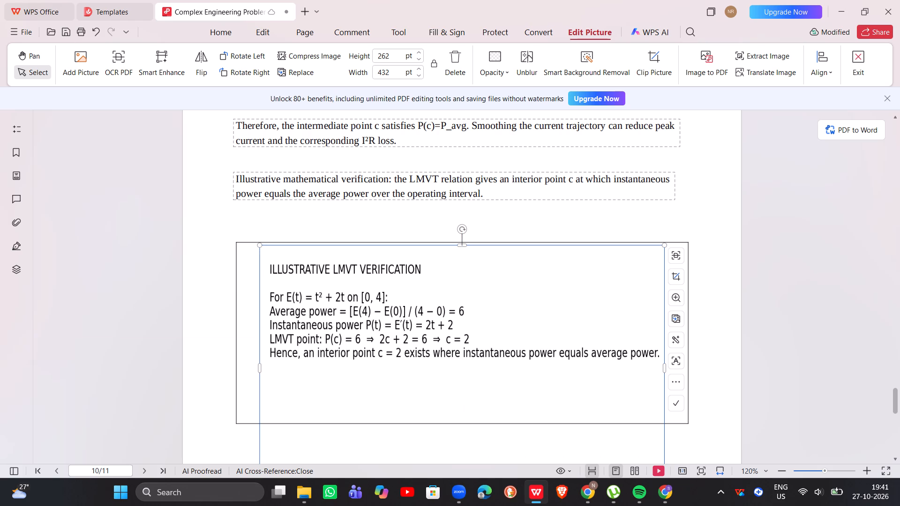
drag(306, 313, 311, 345)
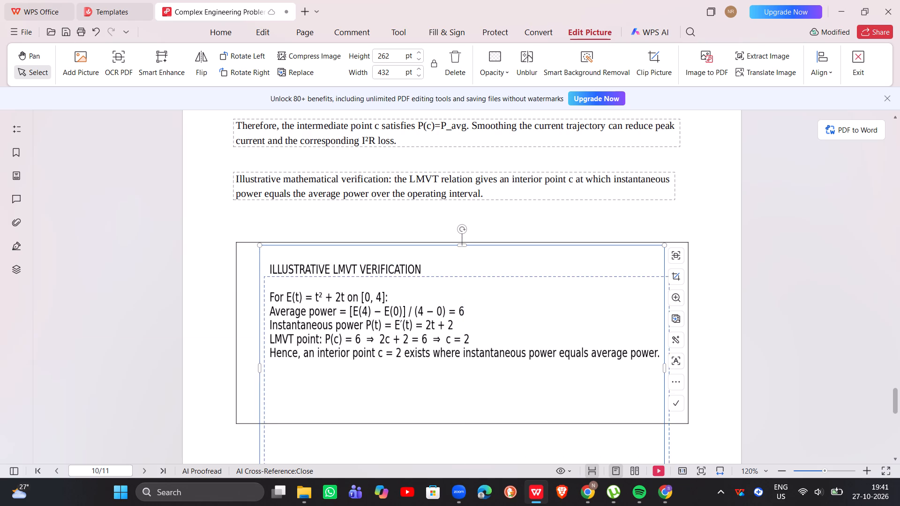
drag(311, 345, 304, 331)
click(187, 303)
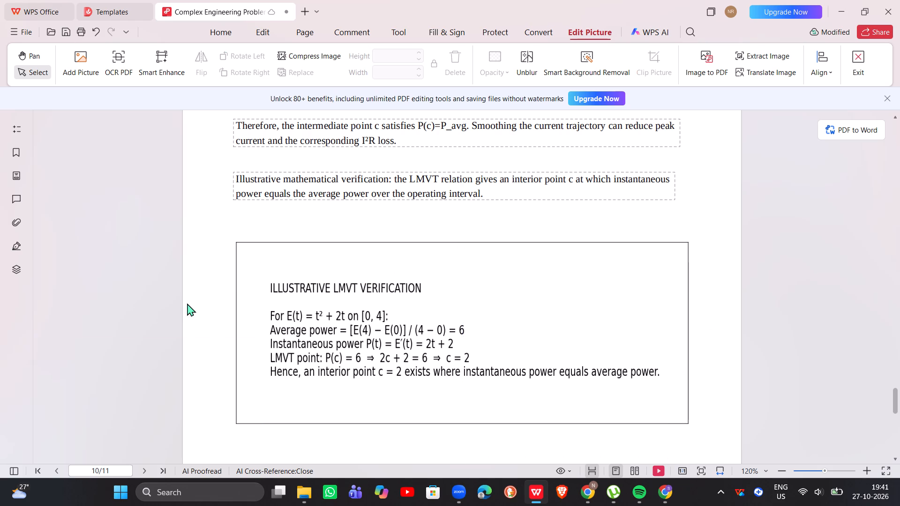
Remove the duplicate bullets and extra leading spaces from the three bullet points below the LMVT verification picture.
scroll(187, 303, down, 2)
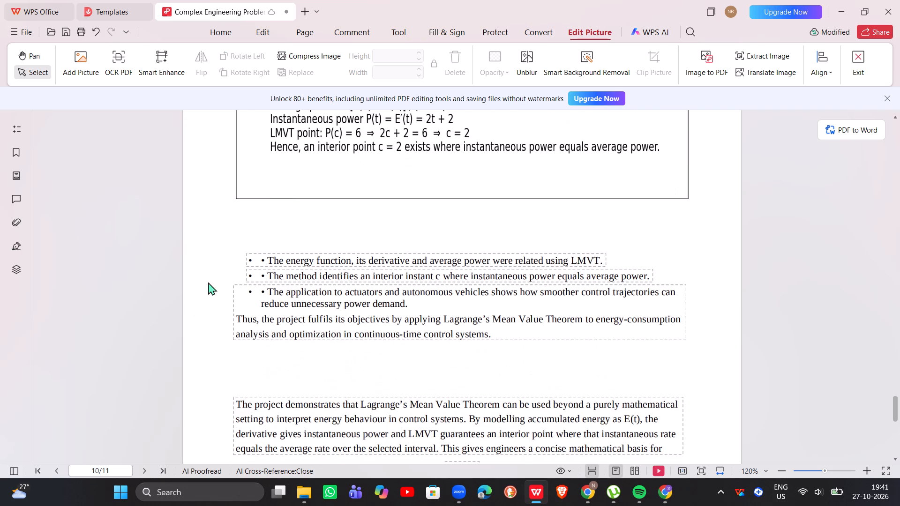
click(267, 263)
key(BackSpace)
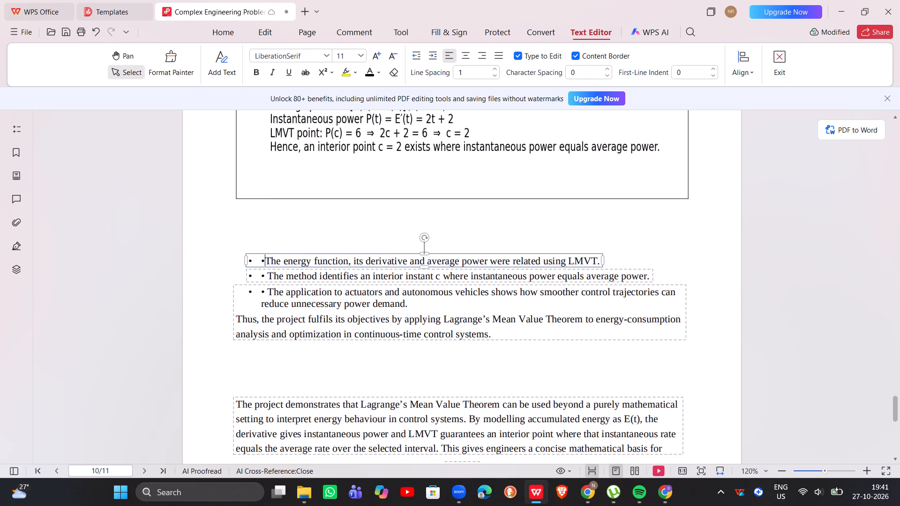
key(BackSpace)
click(265, 278)
key(BackSpace)
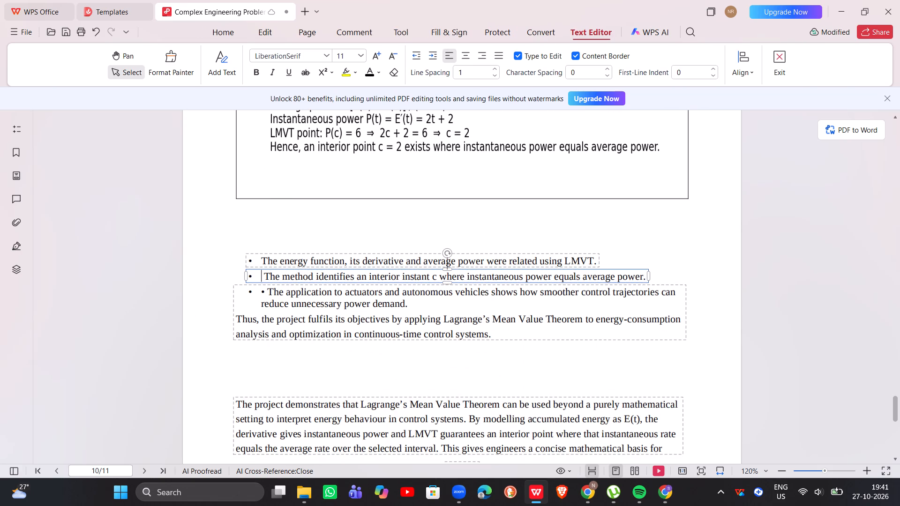
click(267, 297)
key(BackSpace)
key(BackSpace)
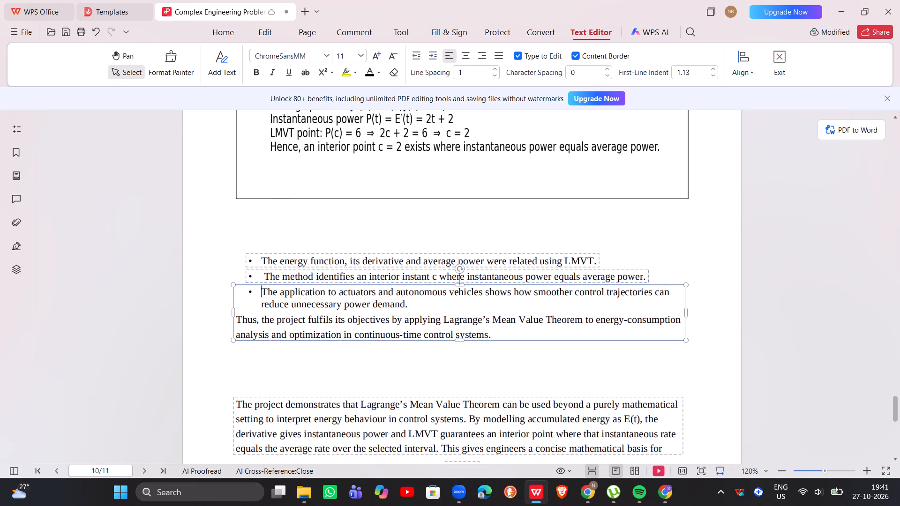
click(264, 279)
key(BackSpace)
Review pages 10 and 11 for remaining formatting problems, from the code section through the references.
scroll(290, 378, down, 2)
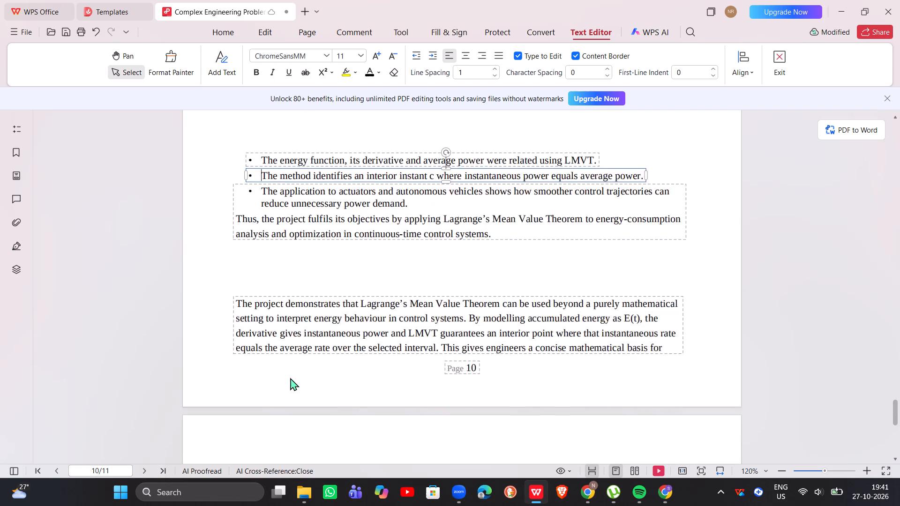
scroll(290, 378, down, 3)
scroll(290, 378, up, 1)
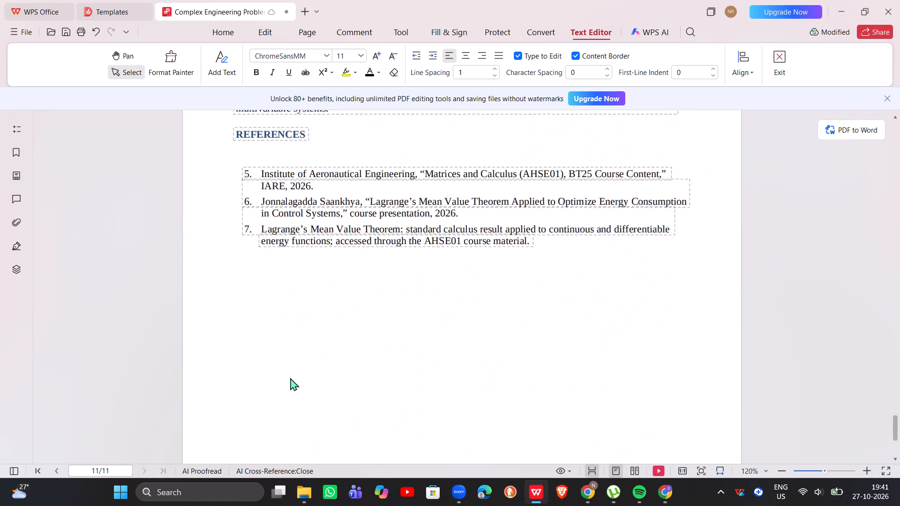
scroll(290, 378, up, 6)
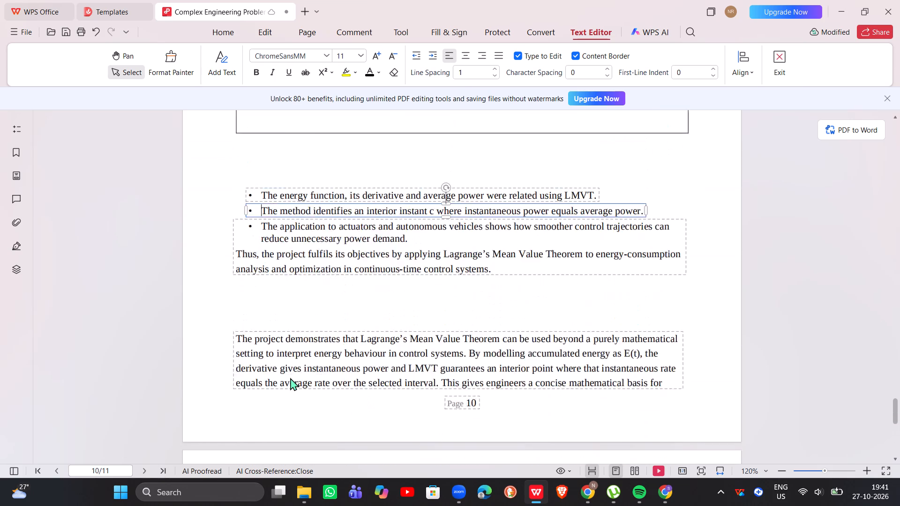
scroll(290, 378, up, 2)
scroll(290, 378, down, 1)
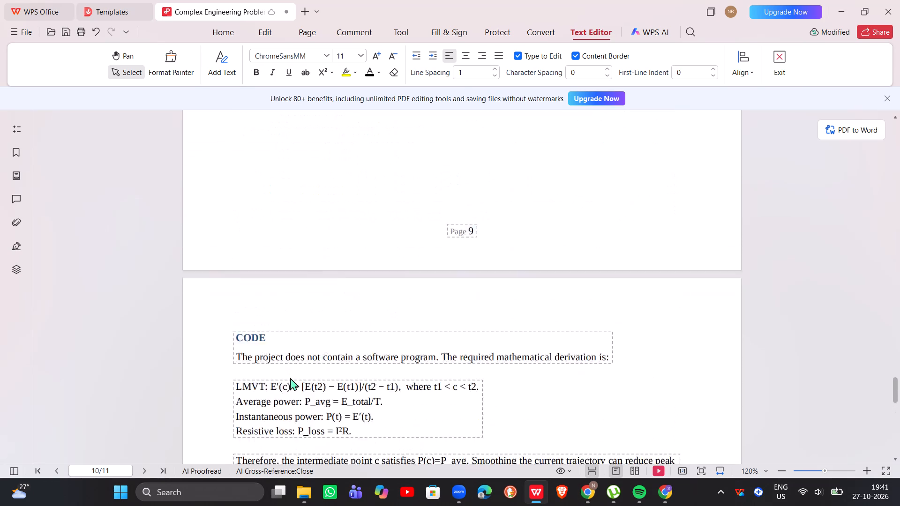
scroll(290, 378, down, 2)
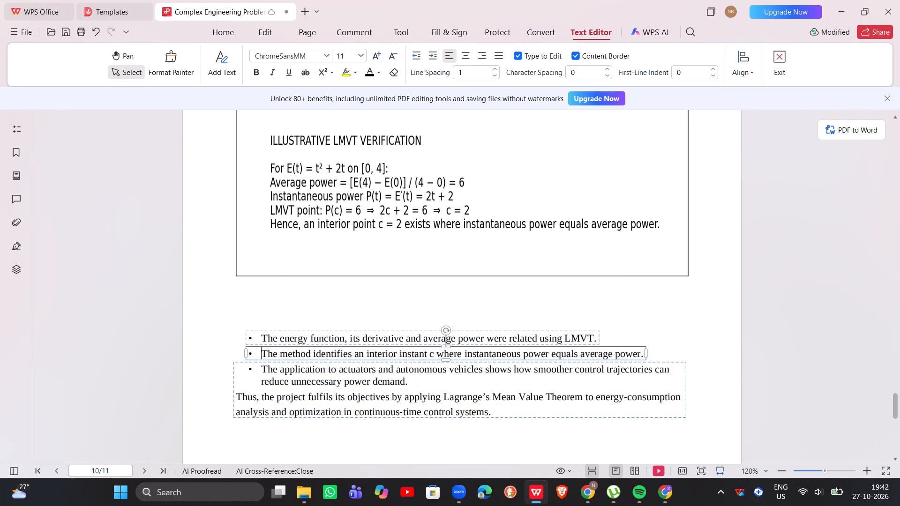
scroll(268, 372, down, 2)
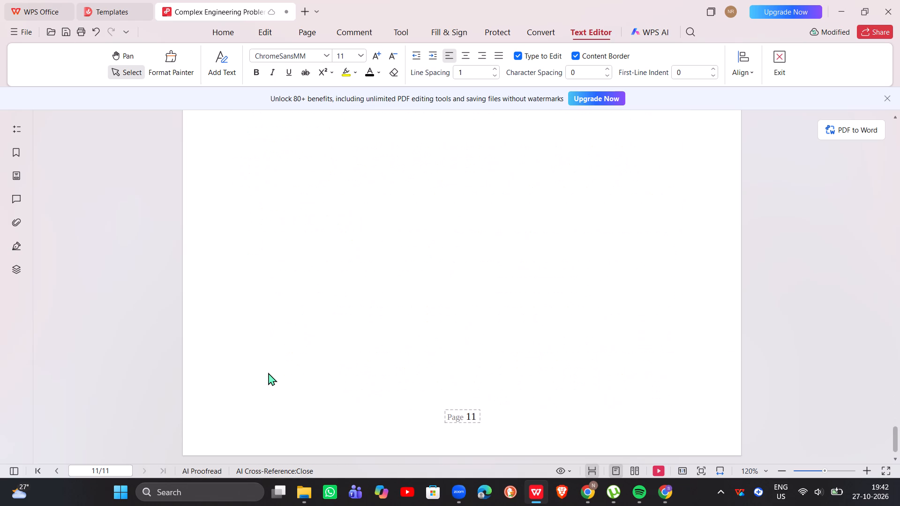
scroll(268, 372, down, 3)
scroll(268, 372, up, 3)
scroll(268, 372, down, 3)
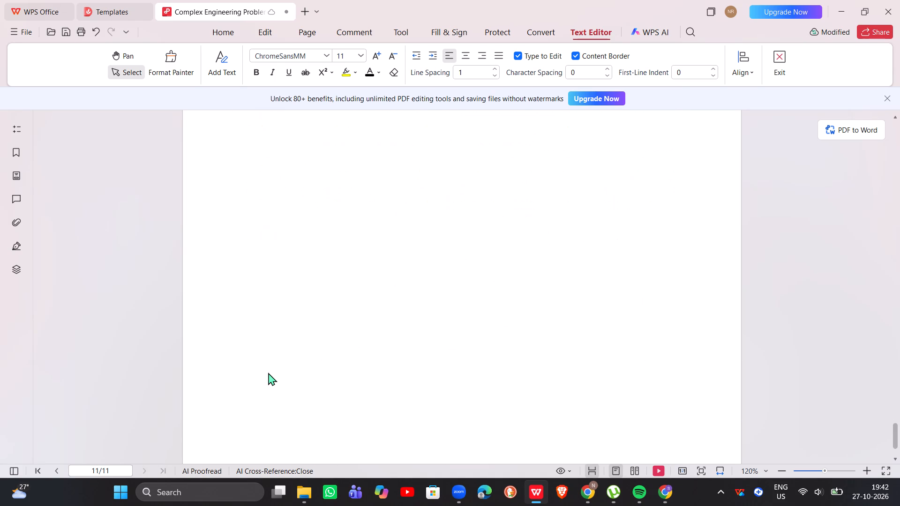
scroll(268, 372, down, 2)
scroll(345, 350, down, 3)
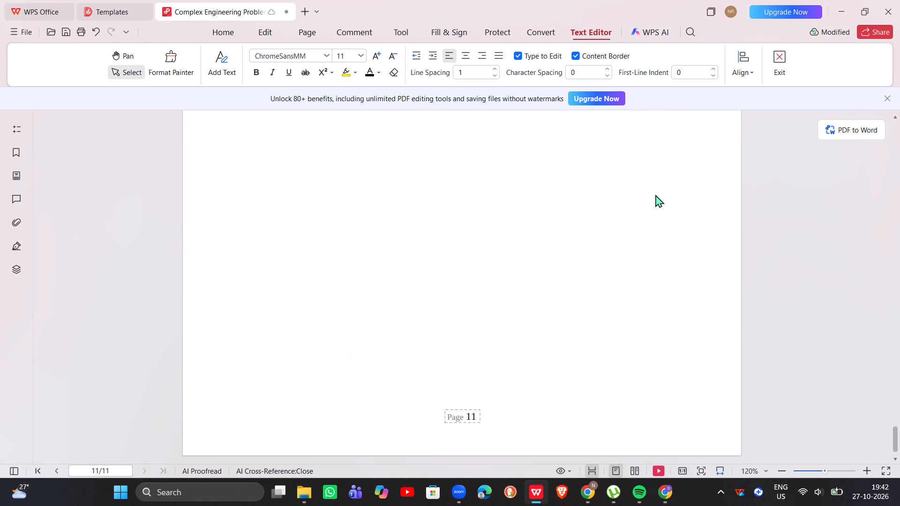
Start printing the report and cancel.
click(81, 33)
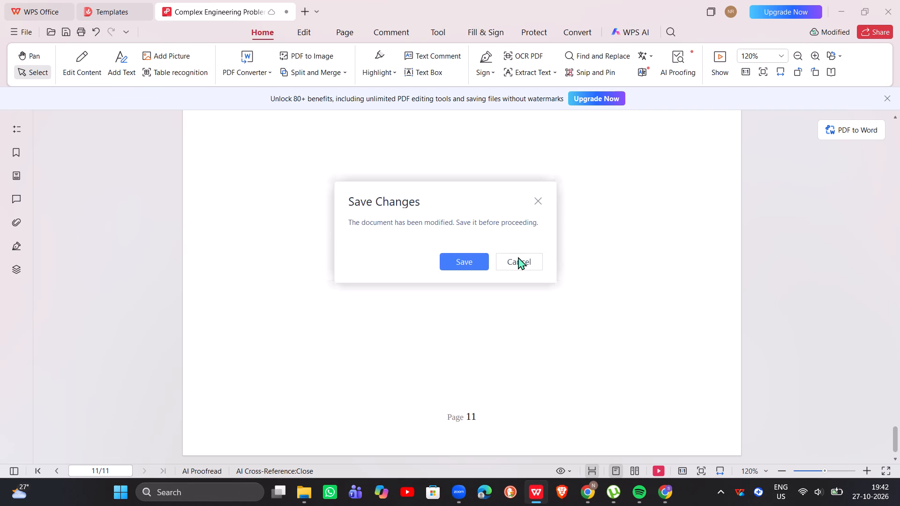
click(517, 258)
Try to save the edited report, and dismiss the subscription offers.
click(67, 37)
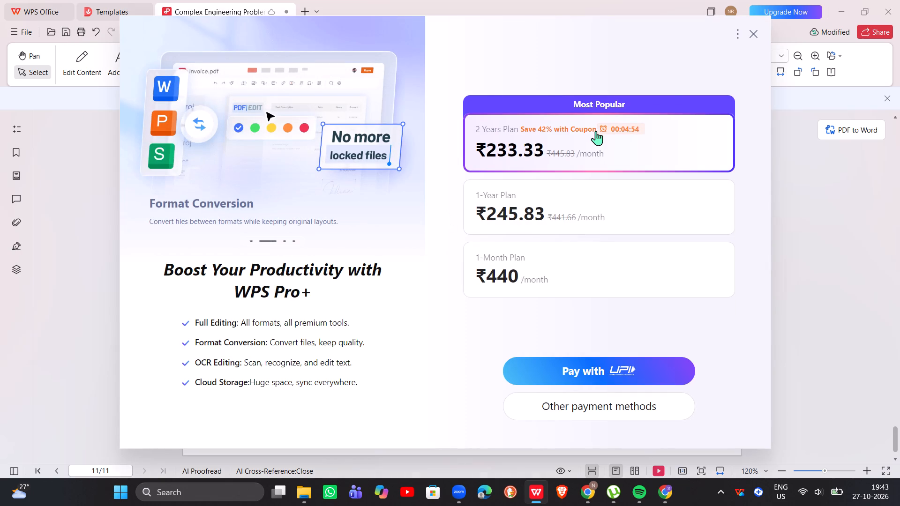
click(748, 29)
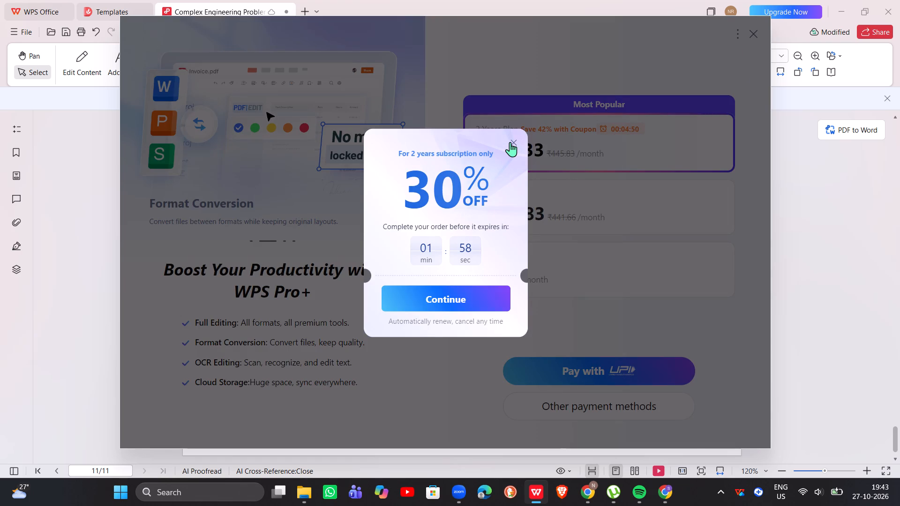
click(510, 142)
Look back through the edited report from the last page to the first page.
scroll(536, 203, up, 3)
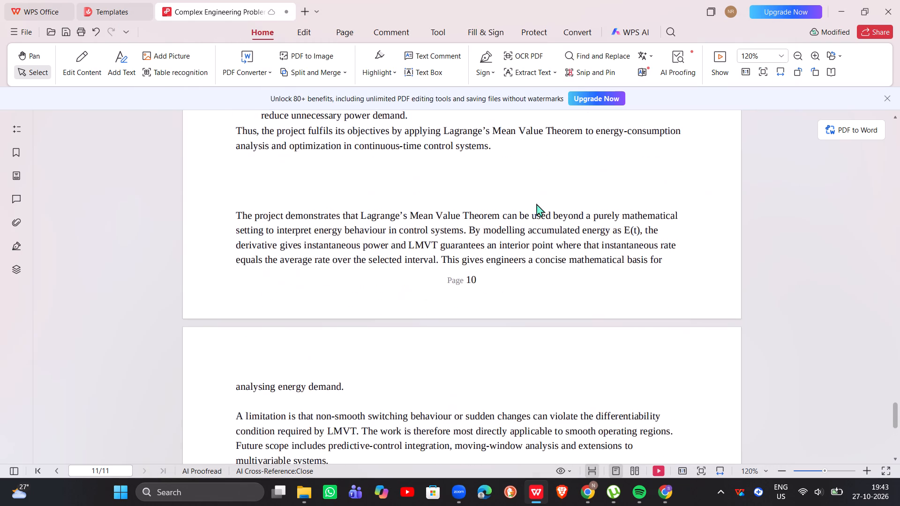
scroll(536, 203, down, 1)
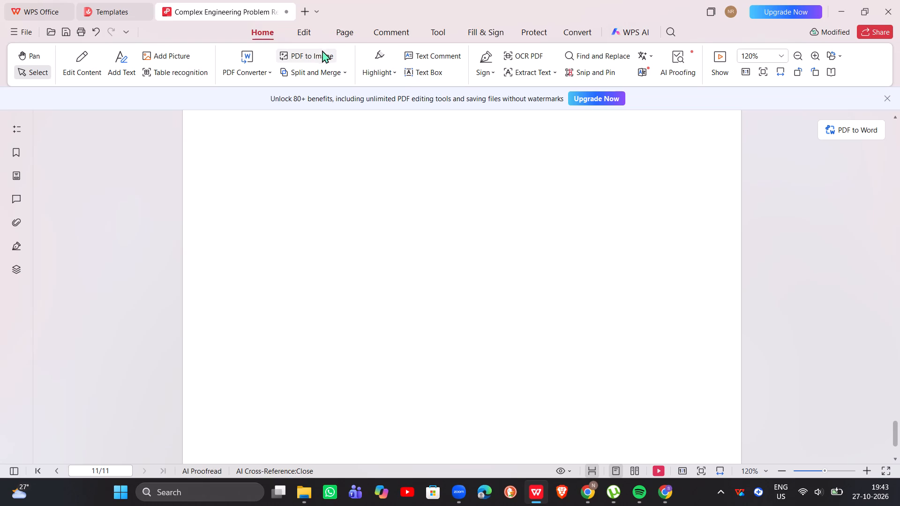
scroll(387, 228, up, 15)
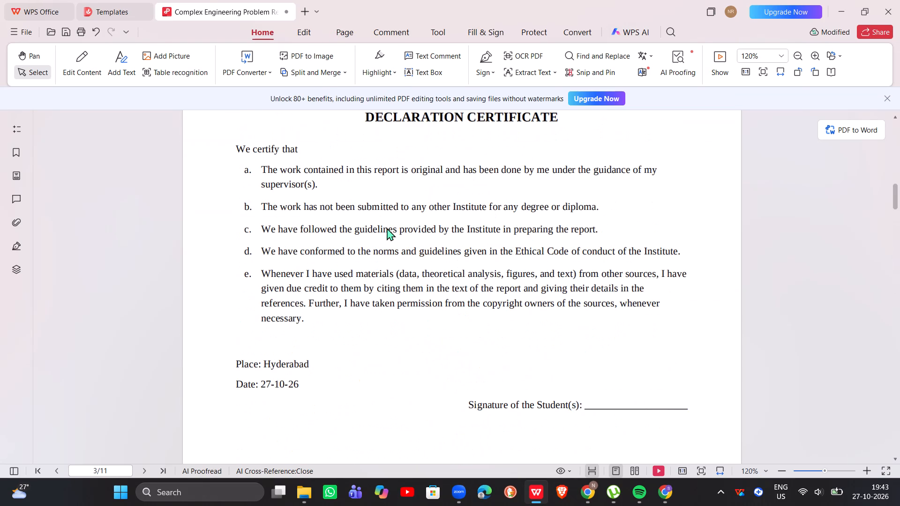
scroll(387, 228, up, 1)
scroll(429, 277, up, 8)
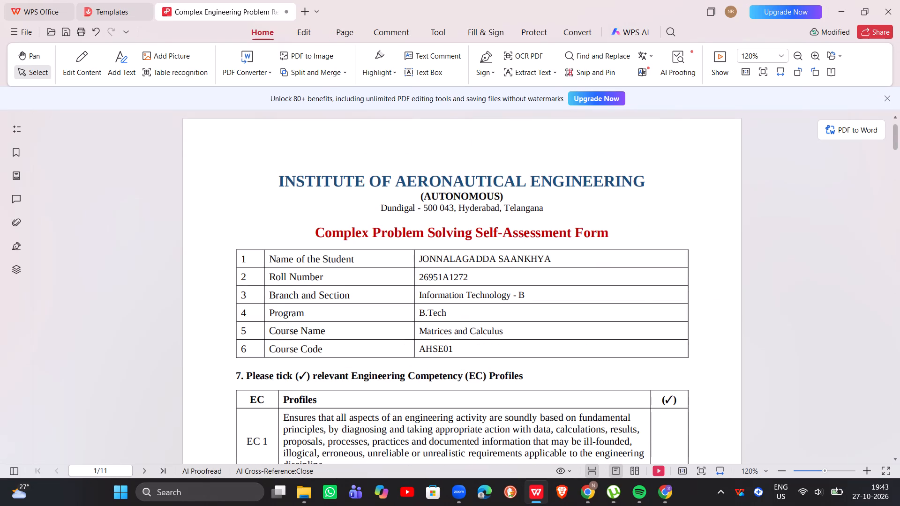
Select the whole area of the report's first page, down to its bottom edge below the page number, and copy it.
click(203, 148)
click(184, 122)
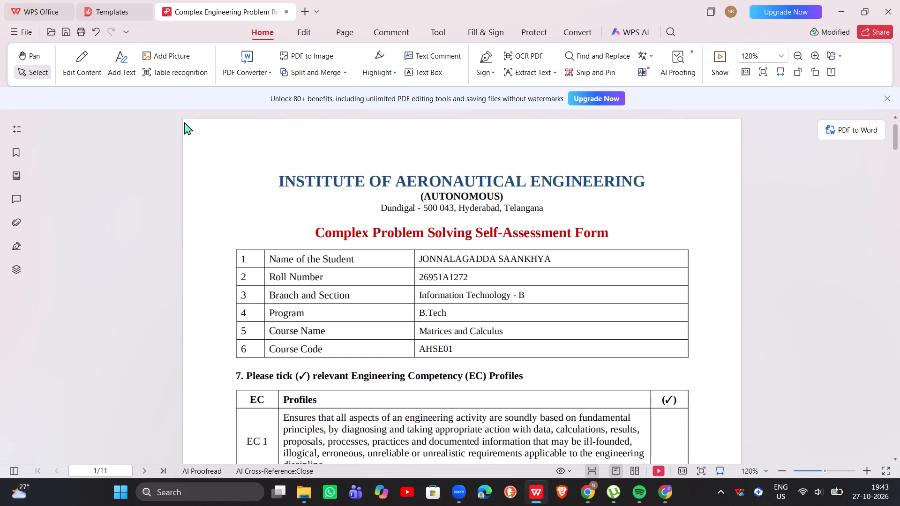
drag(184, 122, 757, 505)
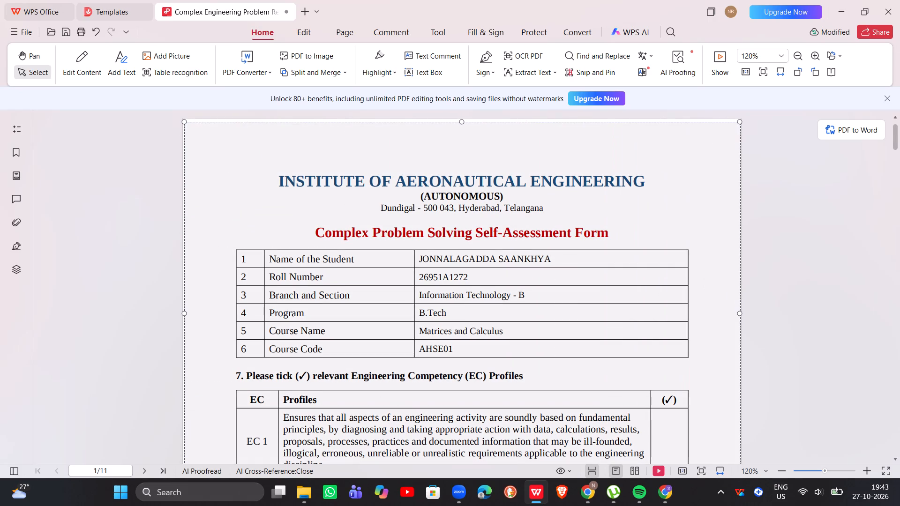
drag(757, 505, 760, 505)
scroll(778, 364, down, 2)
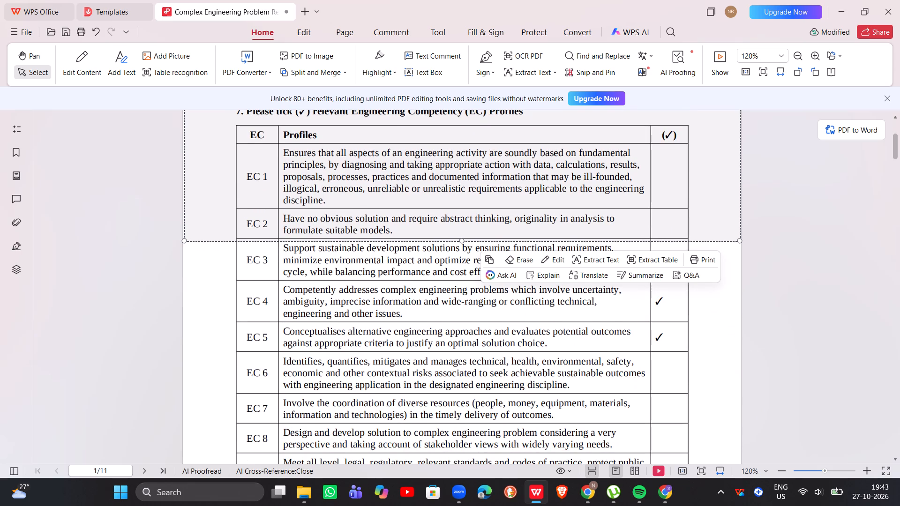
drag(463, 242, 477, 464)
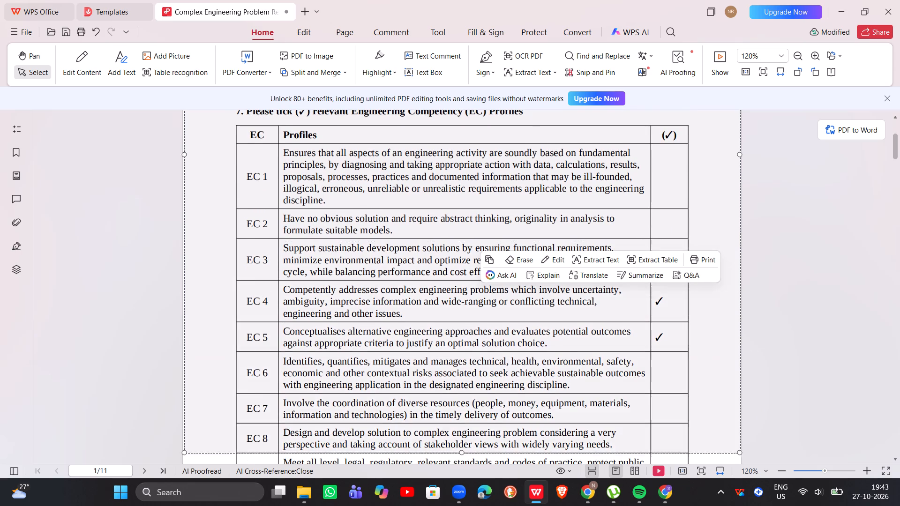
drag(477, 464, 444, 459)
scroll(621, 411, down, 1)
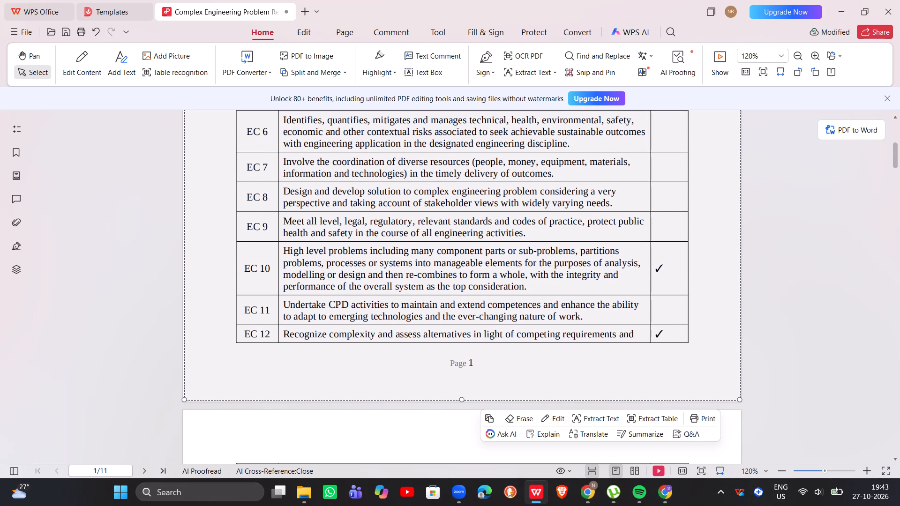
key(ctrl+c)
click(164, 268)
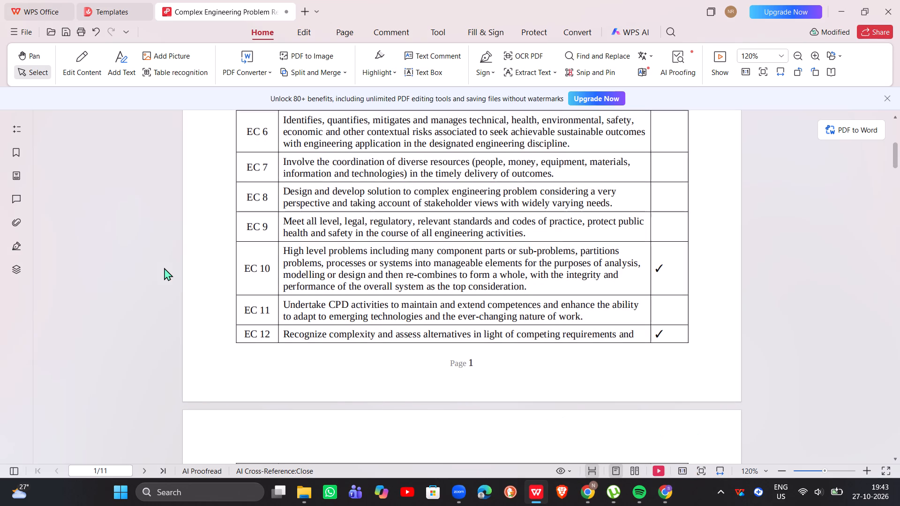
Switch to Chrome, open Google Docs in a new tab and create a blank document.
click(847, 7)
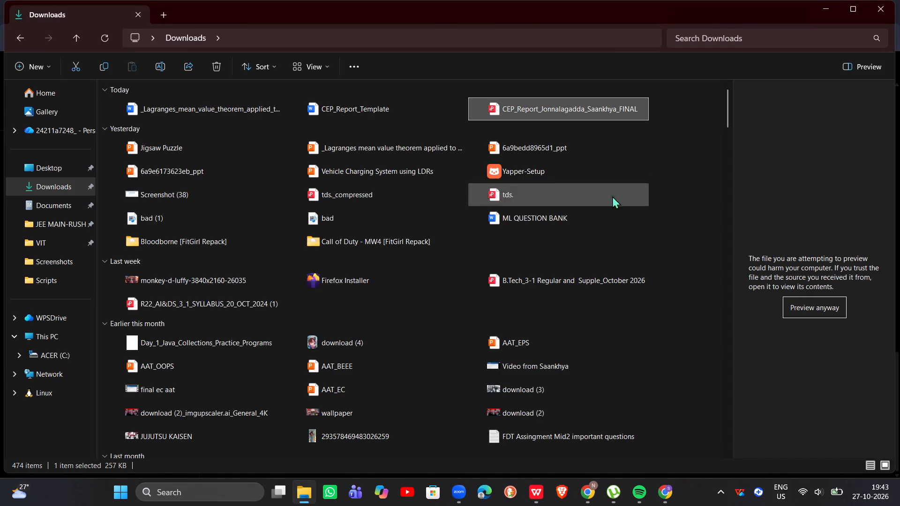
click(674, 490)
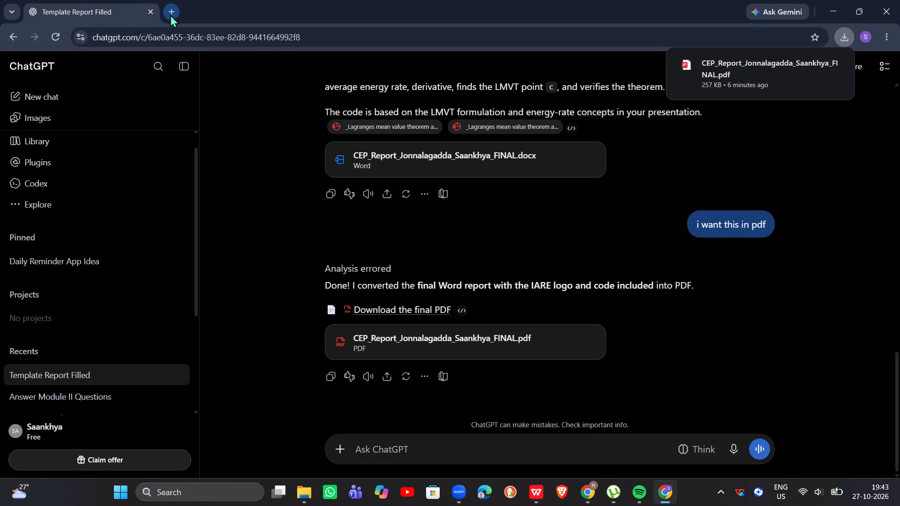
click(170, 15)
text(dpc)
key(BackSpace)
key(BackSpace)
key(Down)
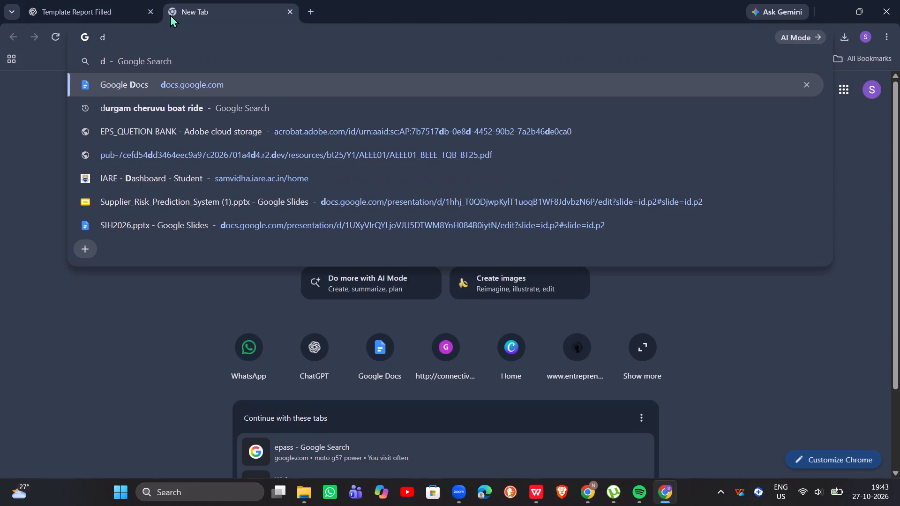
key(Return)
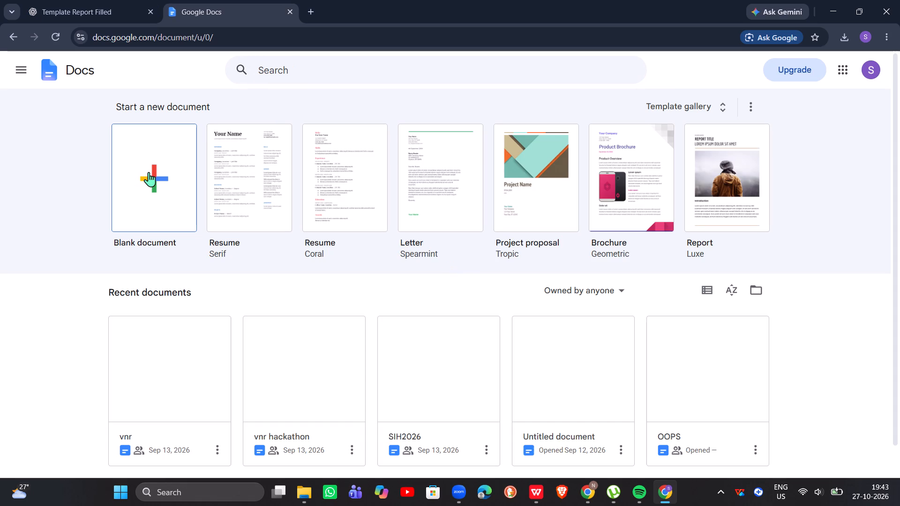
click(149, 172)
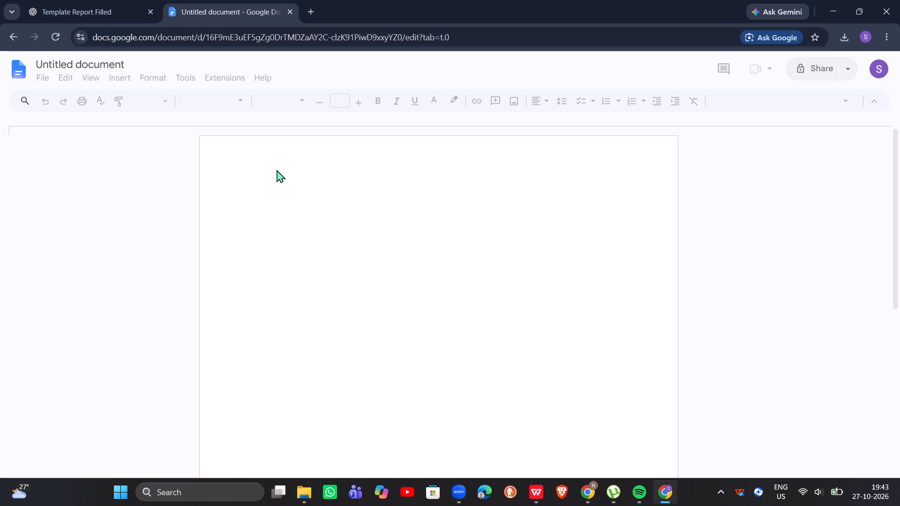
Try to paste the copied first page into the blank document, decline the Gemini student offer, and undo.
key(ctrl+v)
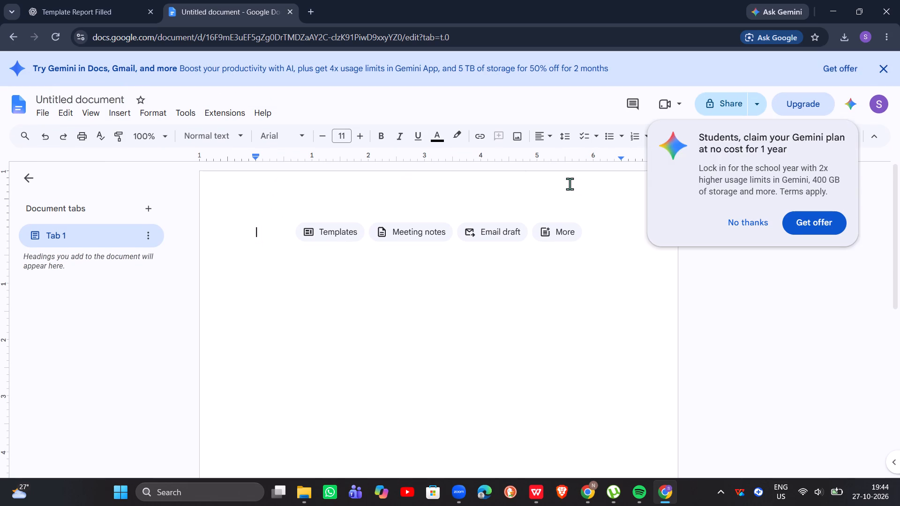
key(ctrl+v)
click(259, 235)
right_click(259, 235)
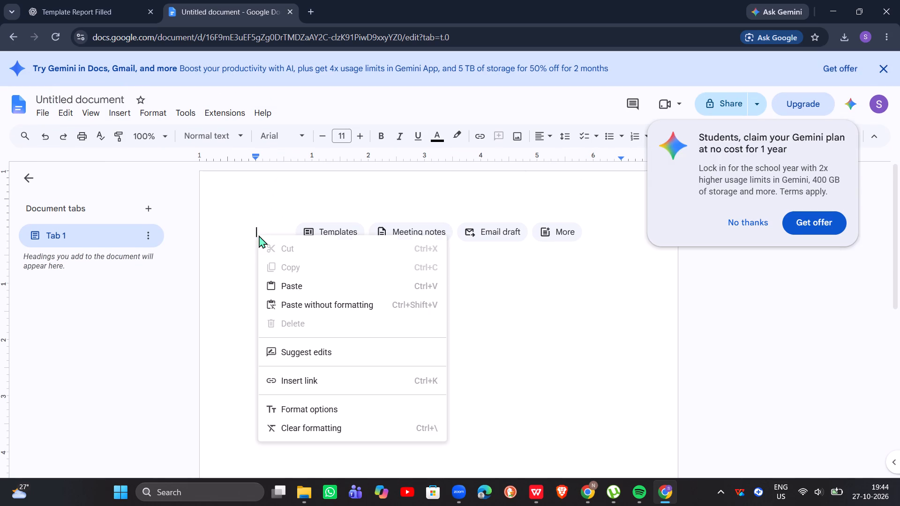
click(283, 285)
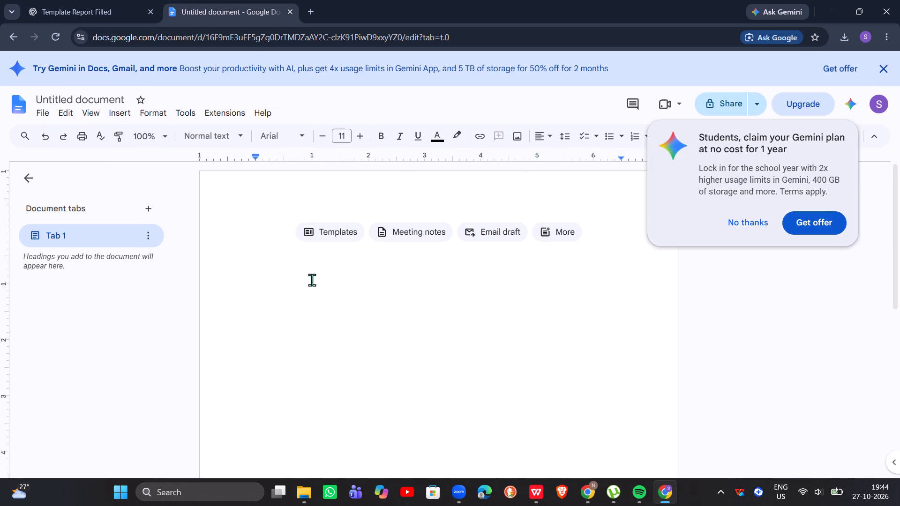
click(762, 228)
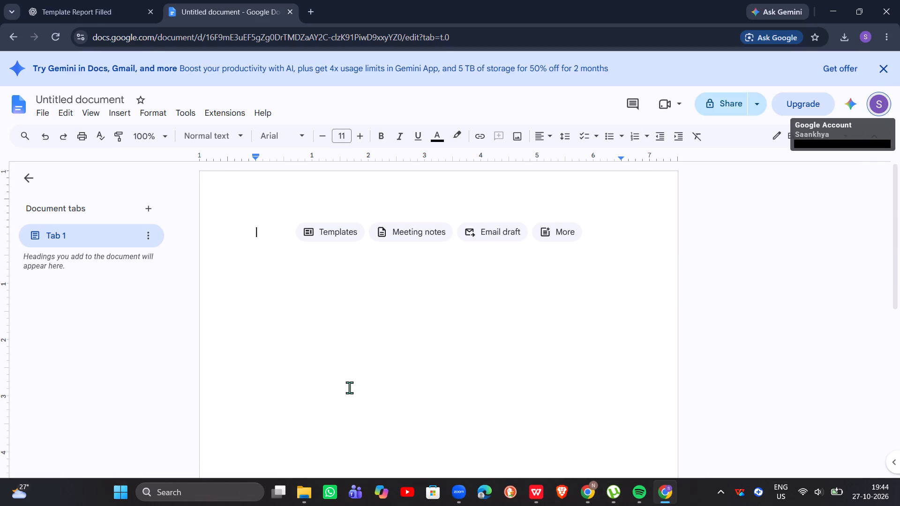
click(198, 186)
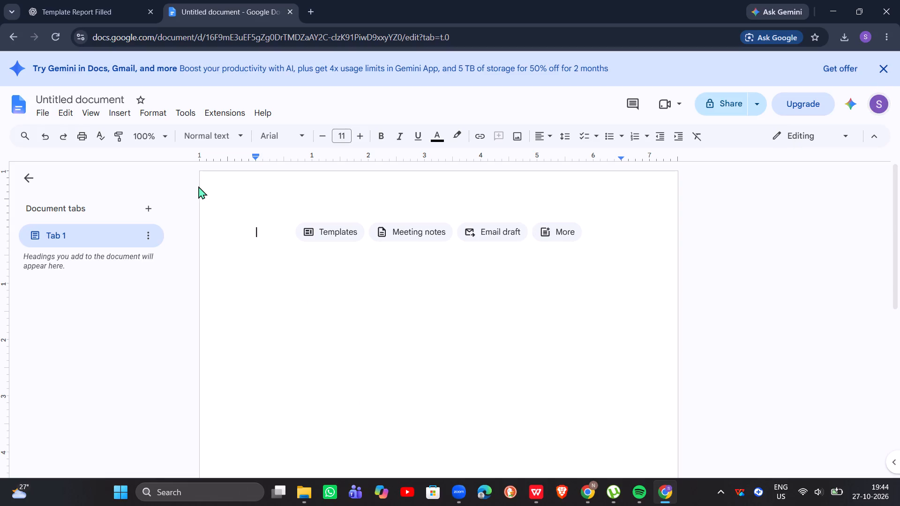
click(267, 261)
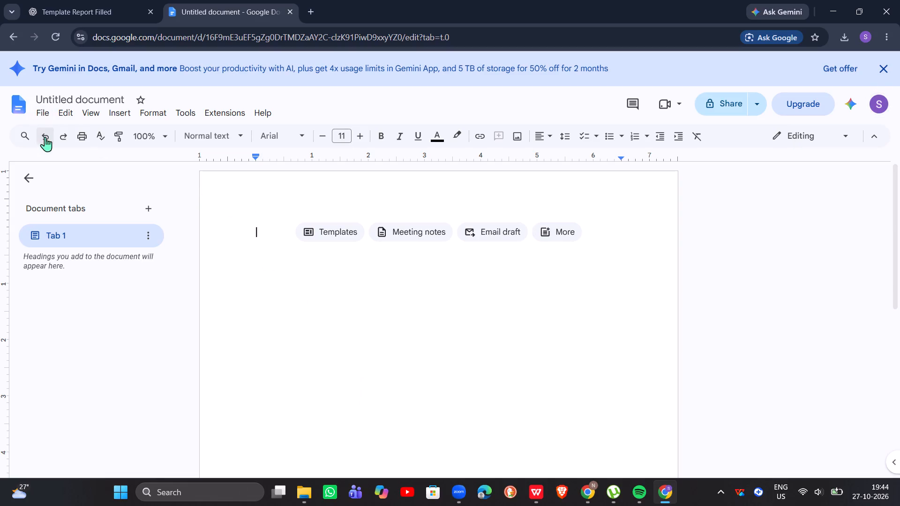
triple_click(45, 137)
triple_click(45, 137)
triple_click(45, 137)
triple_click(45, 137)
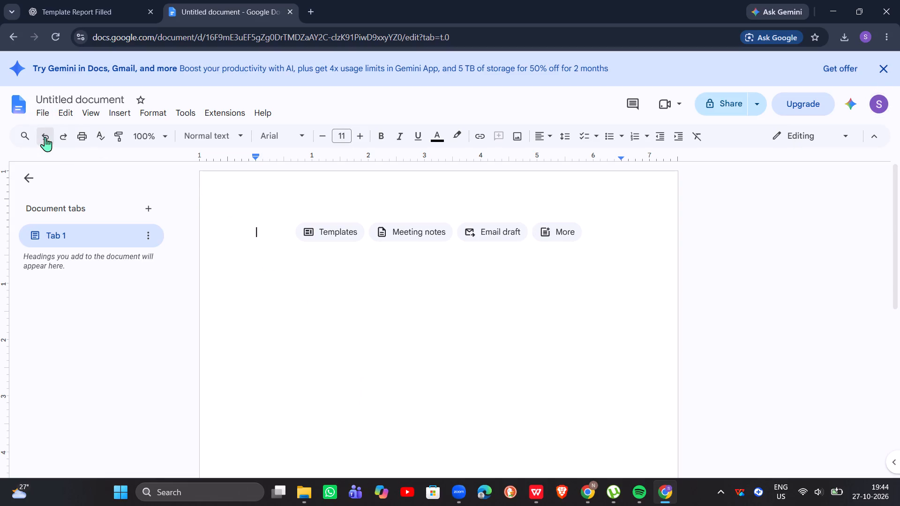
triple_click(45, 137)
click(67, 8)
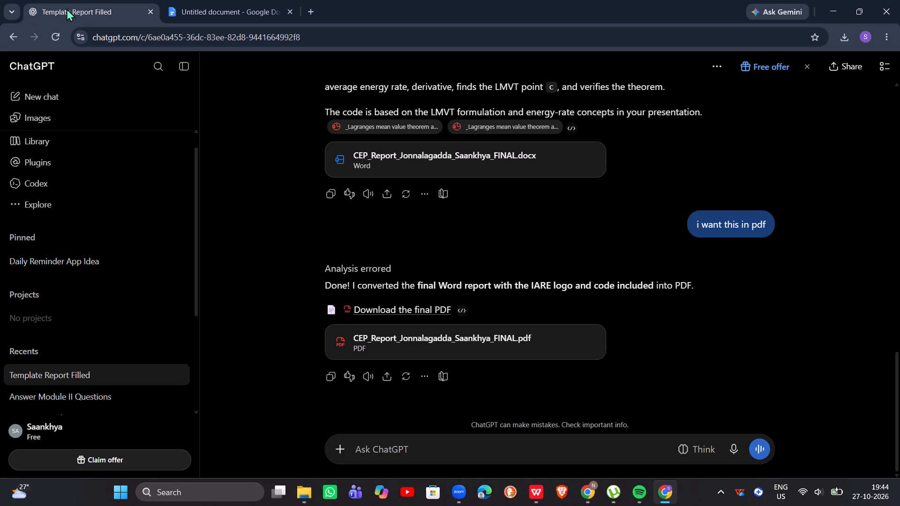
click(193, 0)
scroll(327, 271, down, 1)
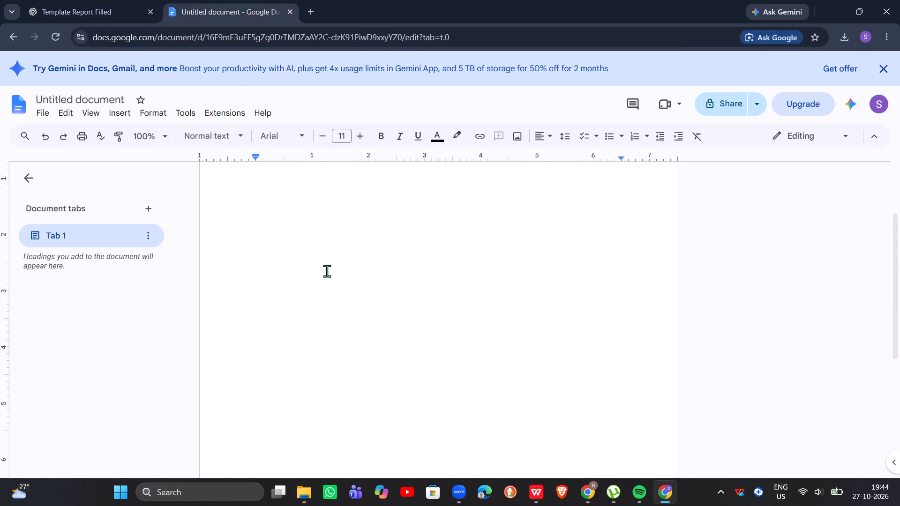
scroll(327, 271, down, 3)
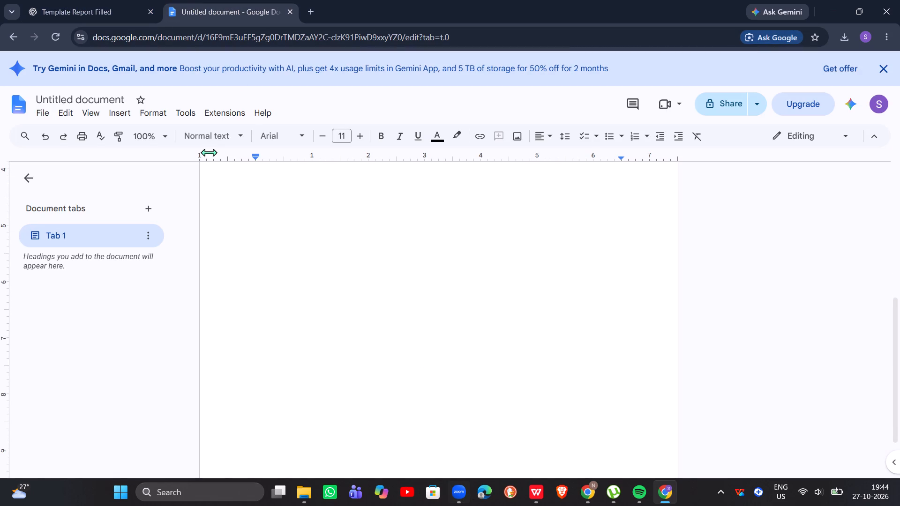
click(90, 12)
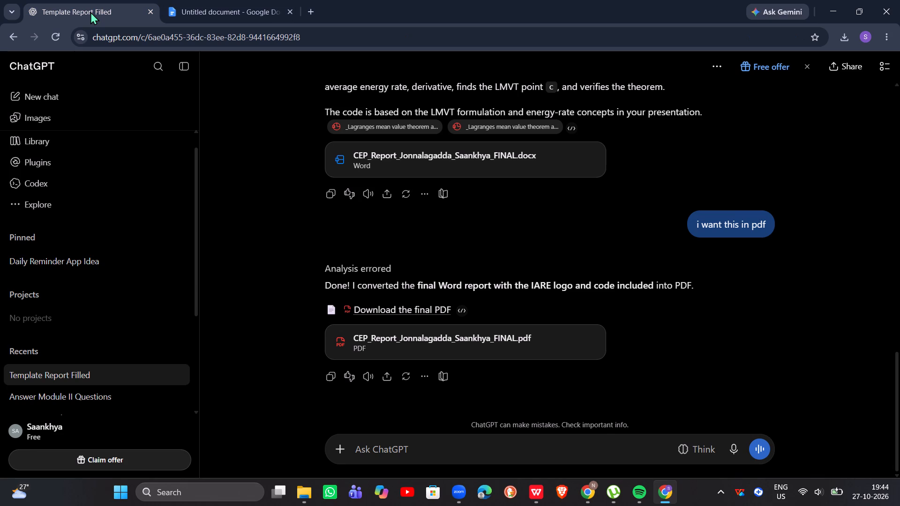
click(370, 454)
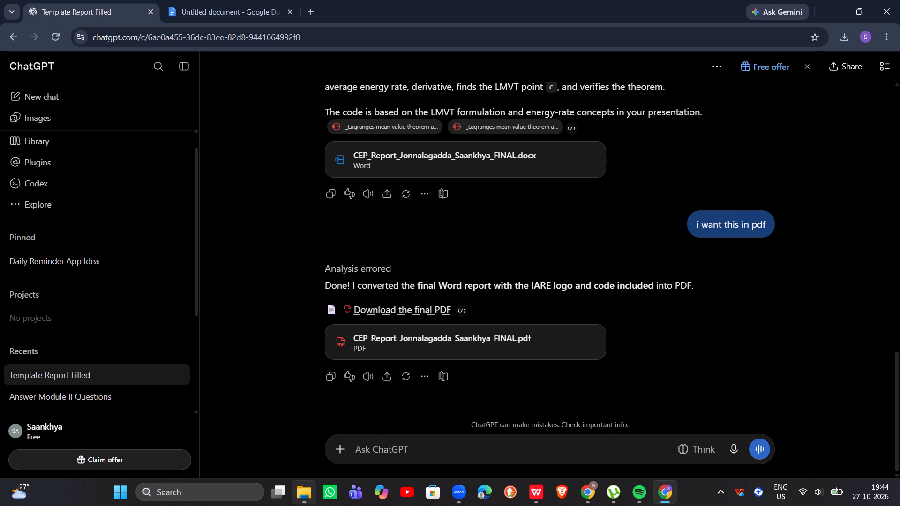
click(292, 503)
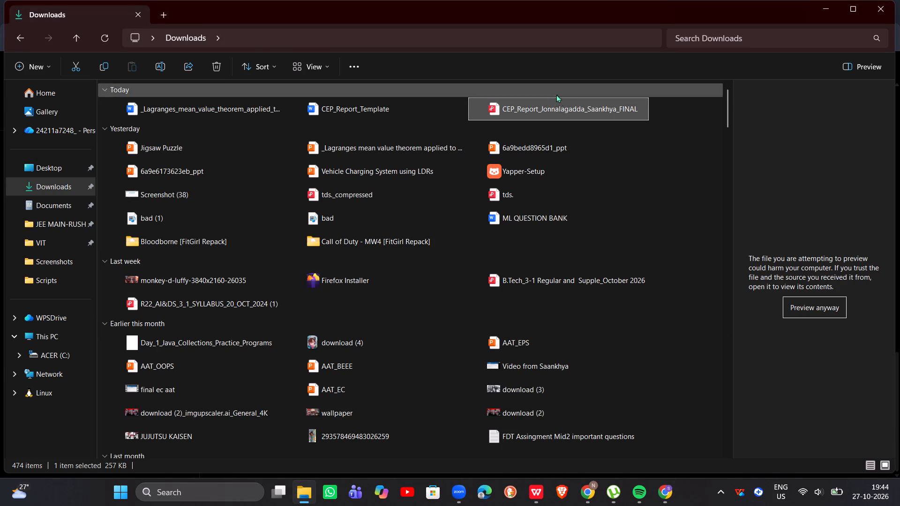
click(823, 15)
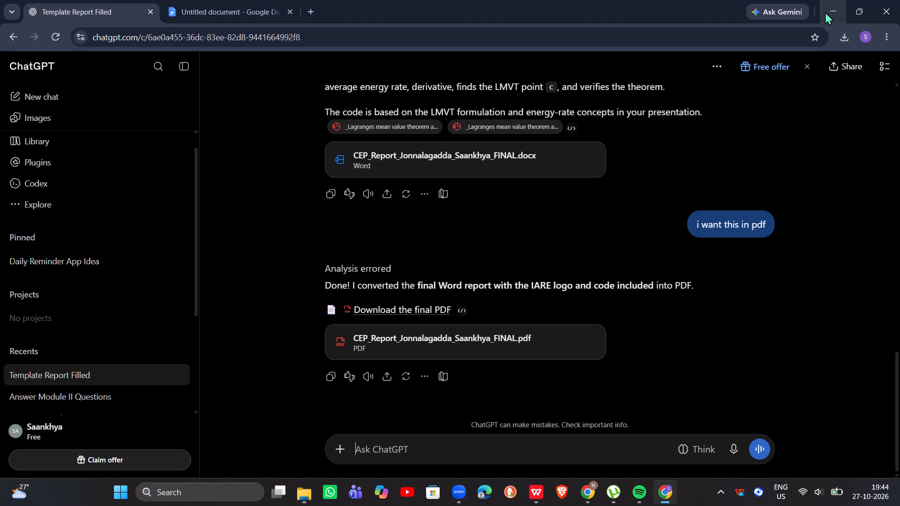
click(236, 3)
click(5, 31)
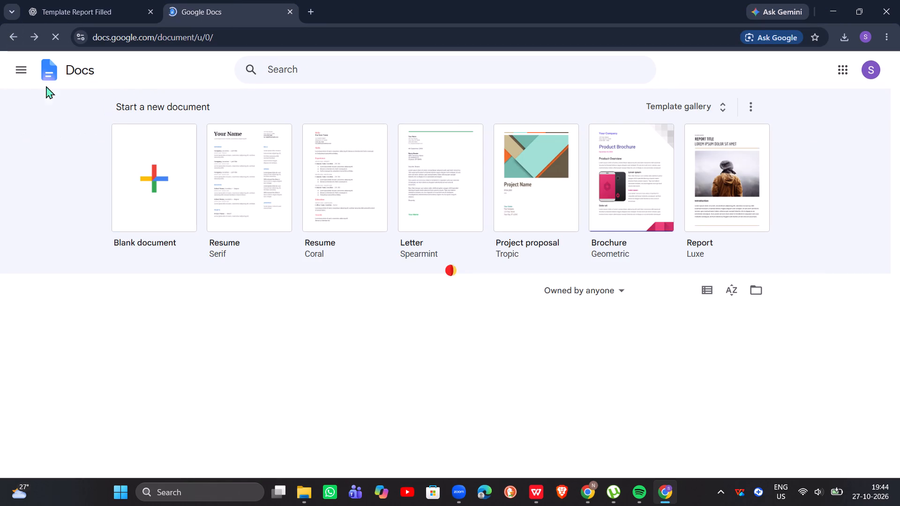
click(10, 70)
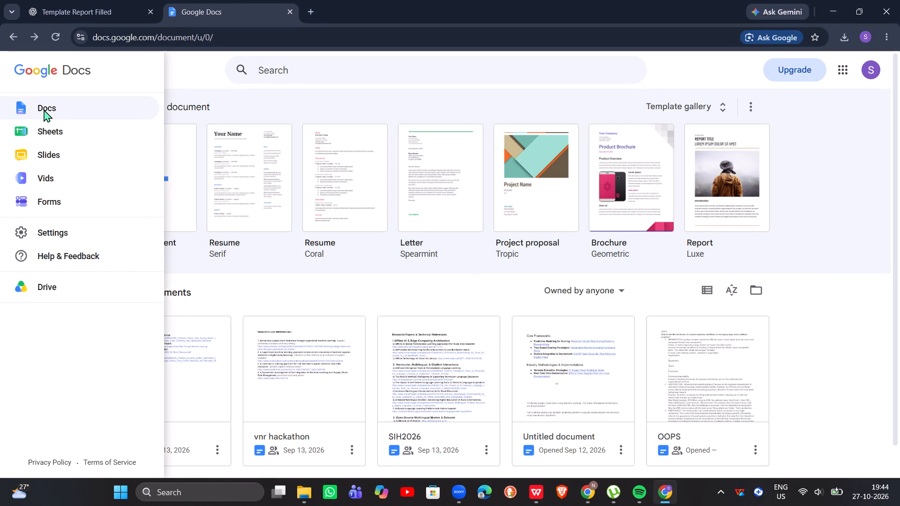
Open Google Drive's home page in a new browser tab.
click(310, 12)
text(dro)
key(BackSpace)
text(ive)
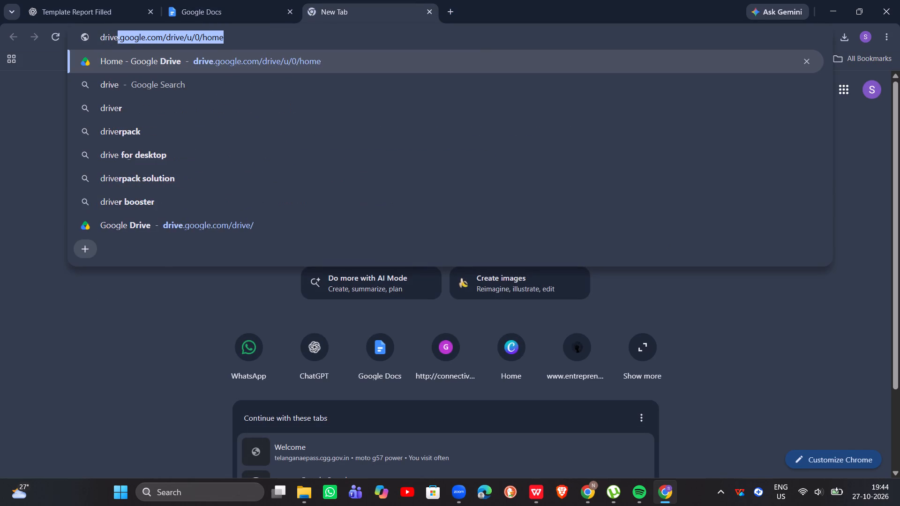
key(Return)
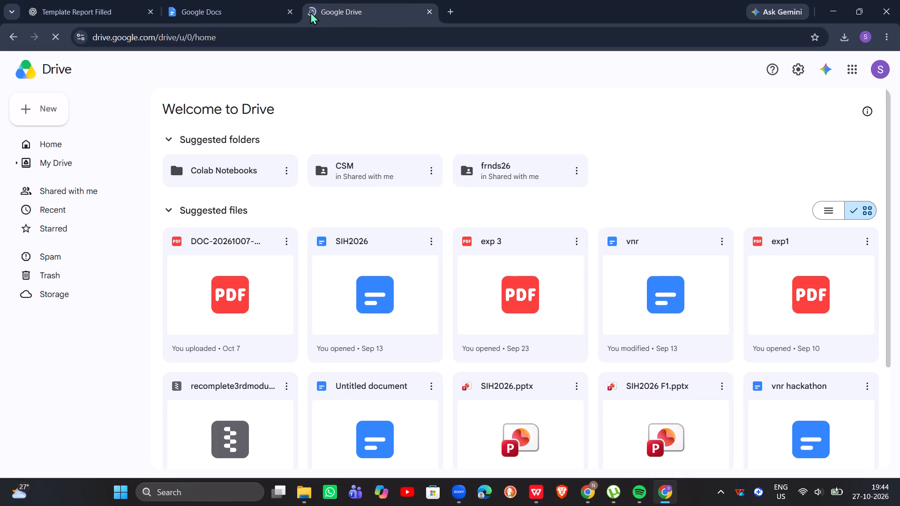
Upload the final CEP report PDF from the Downloads folder to Google Drive.
click(31, 113)
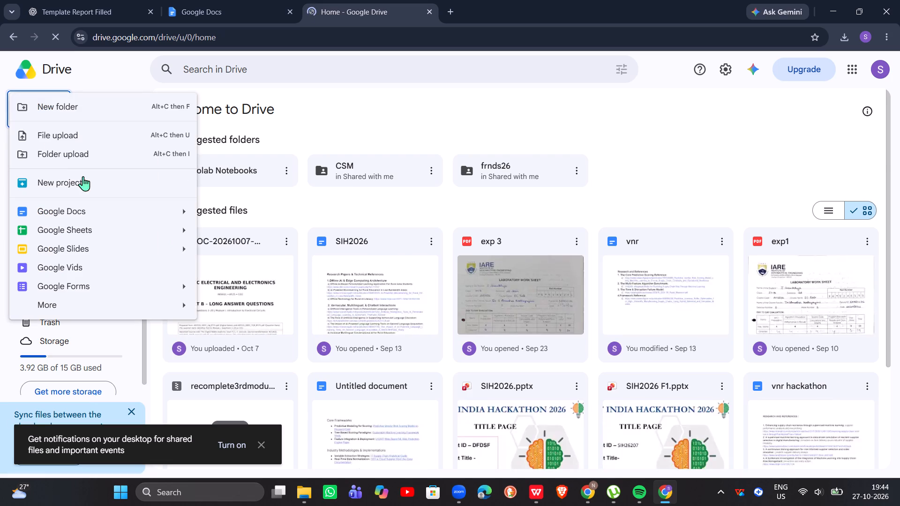
click(46, 126)
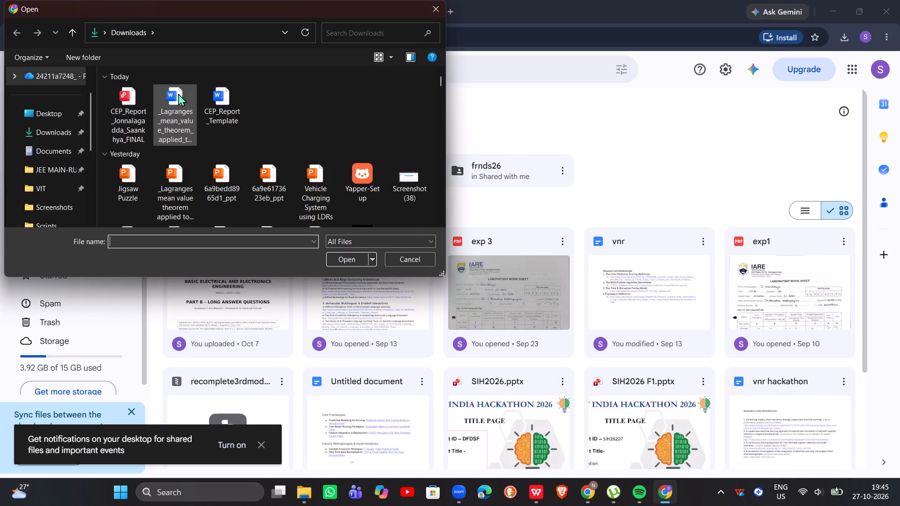
click(123, 111)
key(Return)
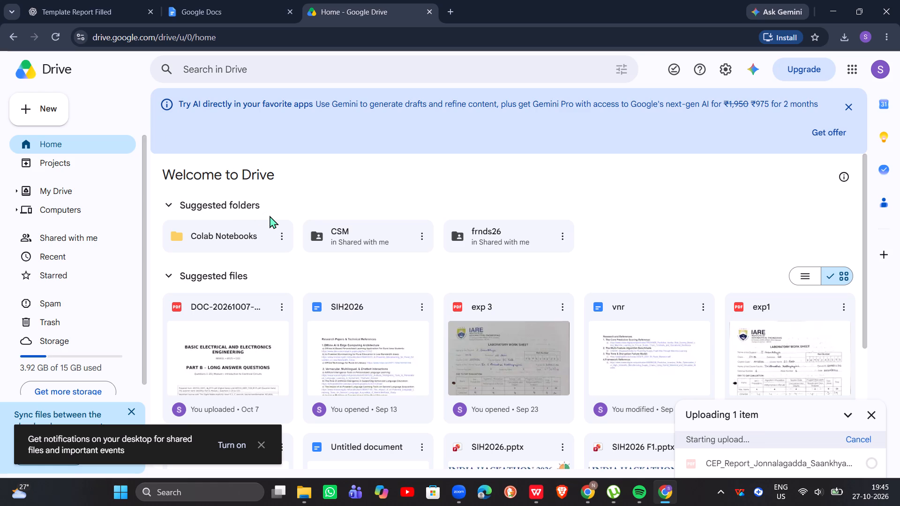
Open the uploaded CEP report PDF from Drive's recent files and open it with Google Docs as an editable document.
scroll(270, 216, down, 1)
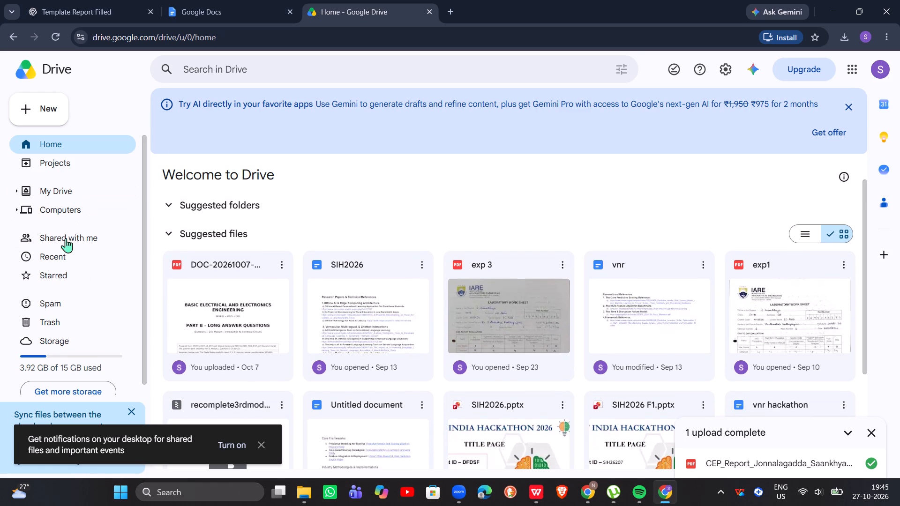
double_click(71, 260)
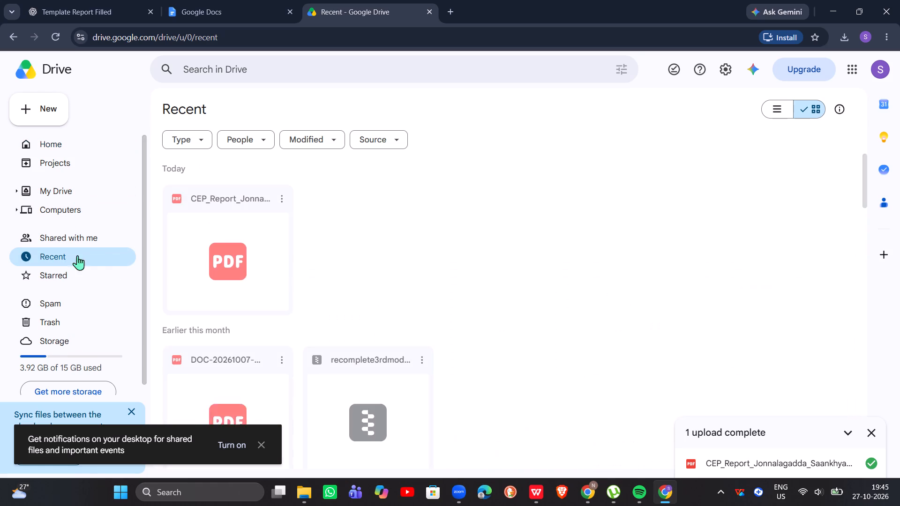
double_click(197, 242)
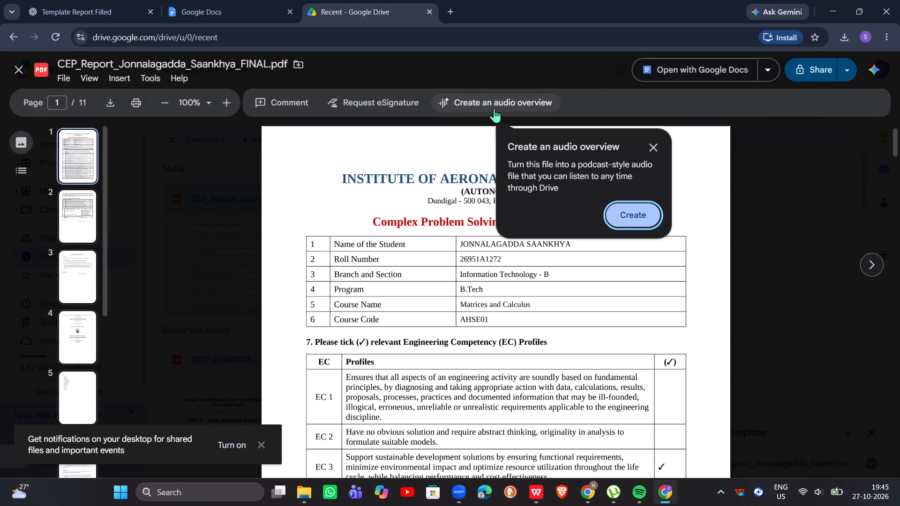
click(698, 66)
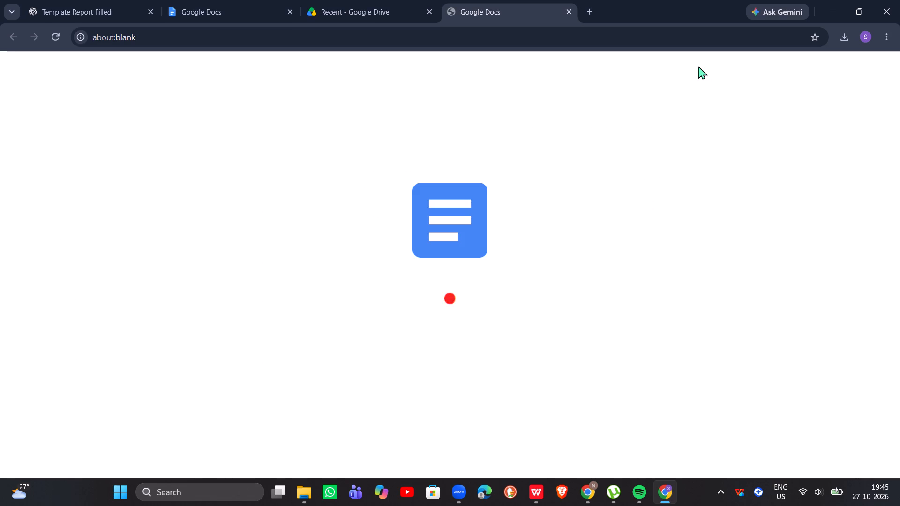
click(349, 0)
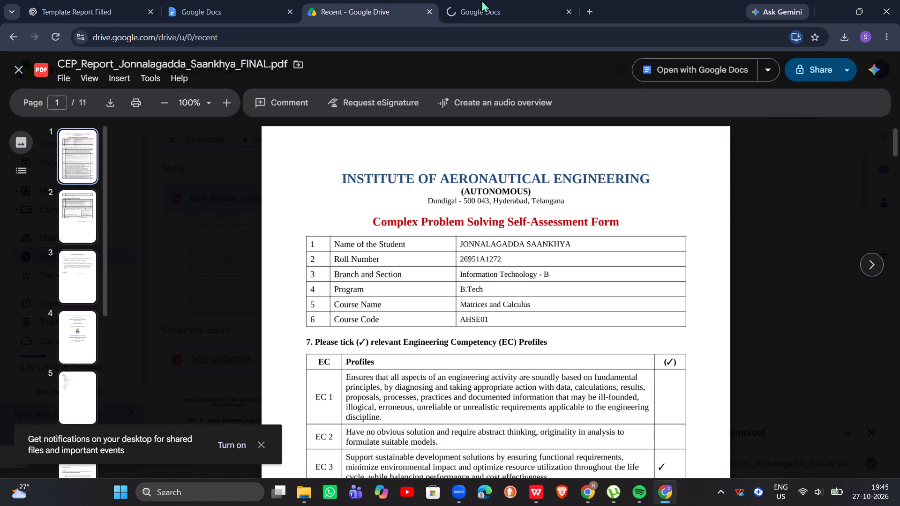
click(505, 0)
Delete the grey italic "Tick ( ) only the ECs that genuinely apply to your project" instruction line below the EC table.
scroll(433, 283, down, 2)
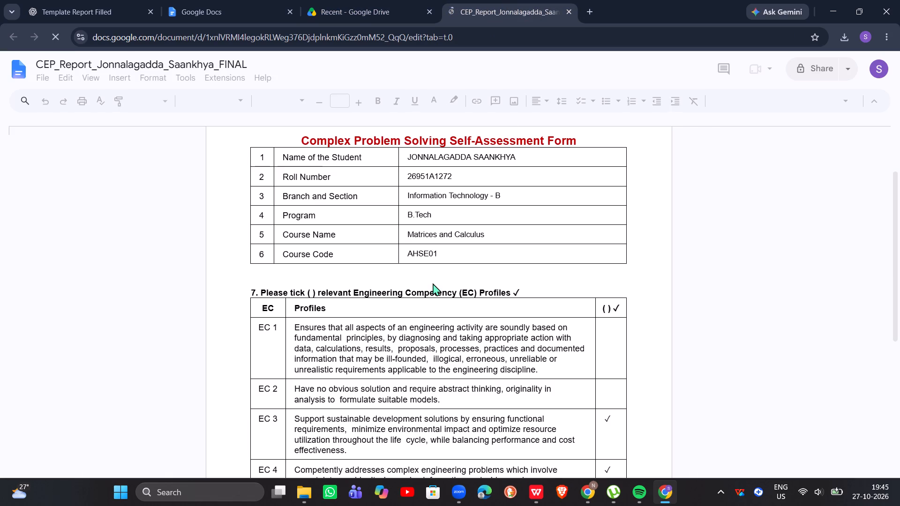
scroll(433, 283, down, 1)
scroll(433, 283, up, 2)
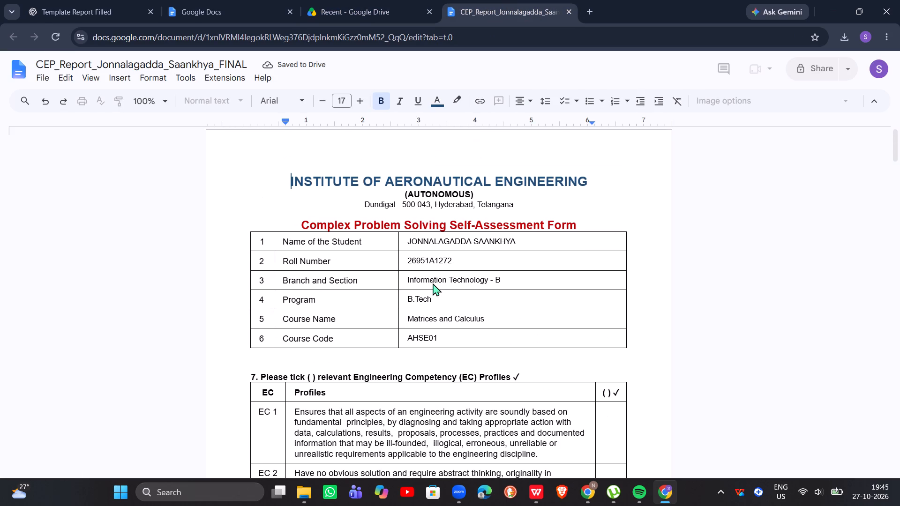
scroll(433, 283, down, 5)
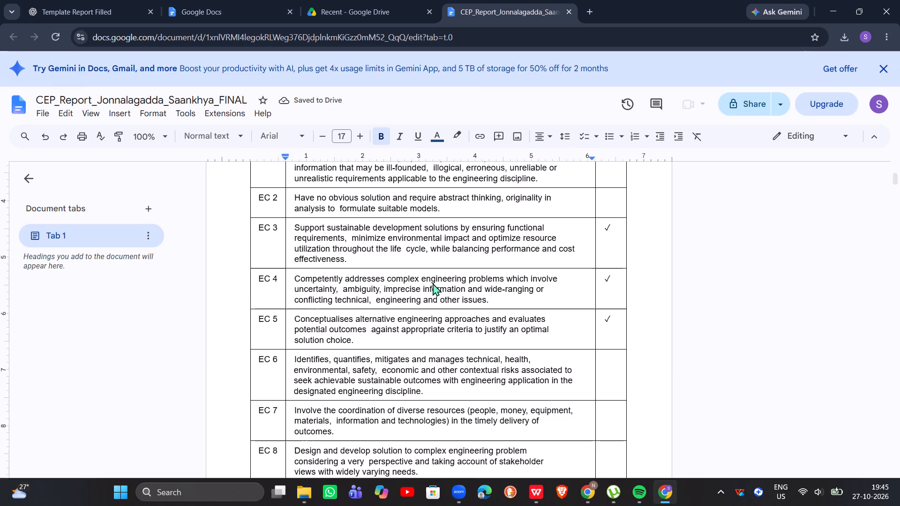
scroll(433, 283, down, 7)
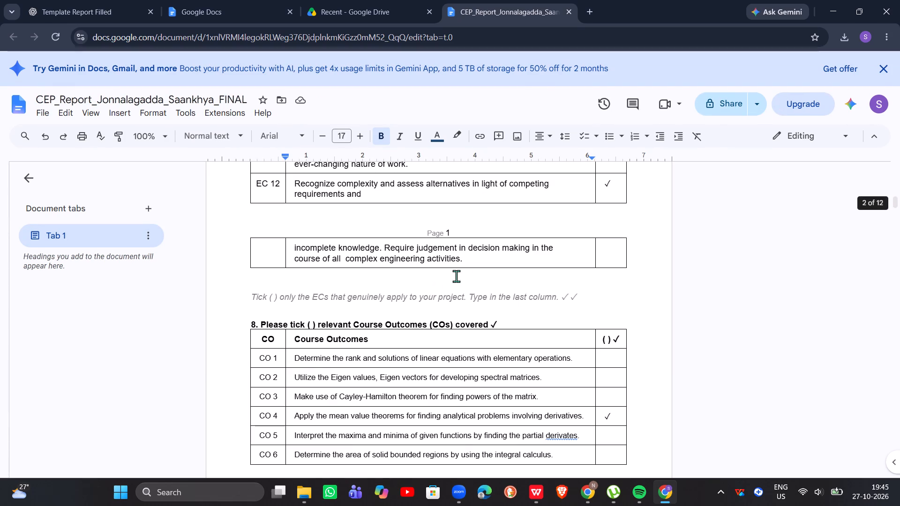
click(459, 301)
drag(580, 300, 496, 295)
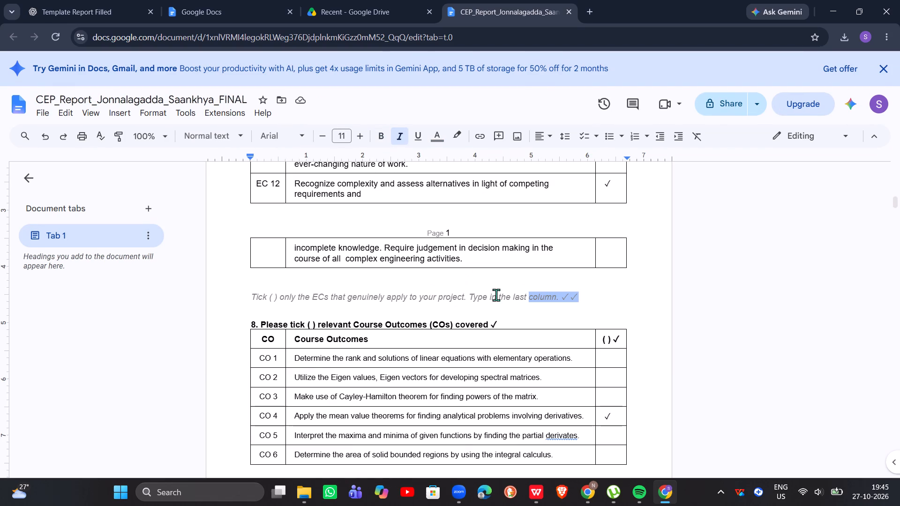
drag(496, 295, 236, 296)
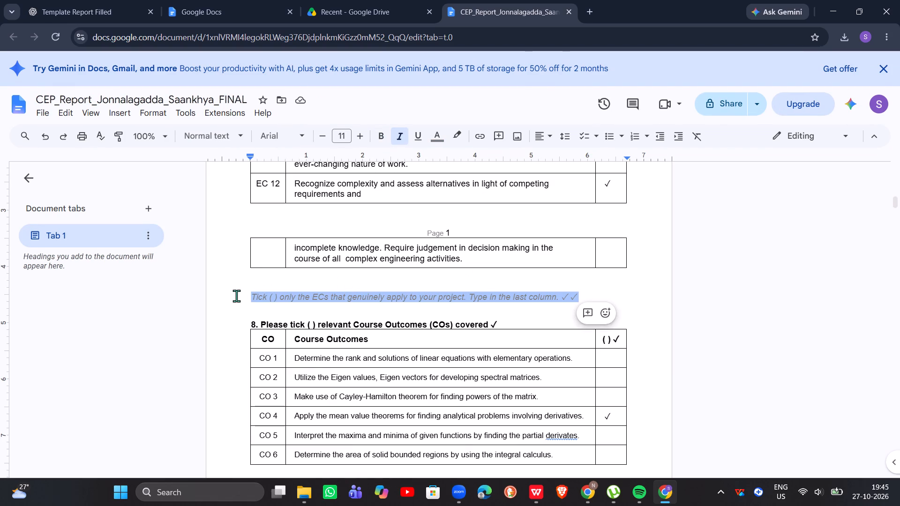
key(BackSpace)
Review the converted document from the assessment form to the title page and compare it with the first pages of the original PDF.
scroll(249, 336, down, 3)
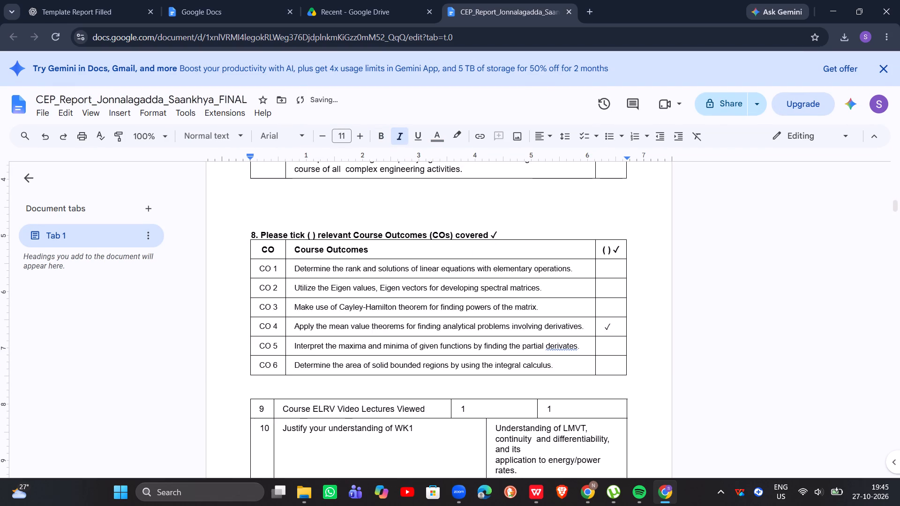
scroll(249, 336, down, 7)
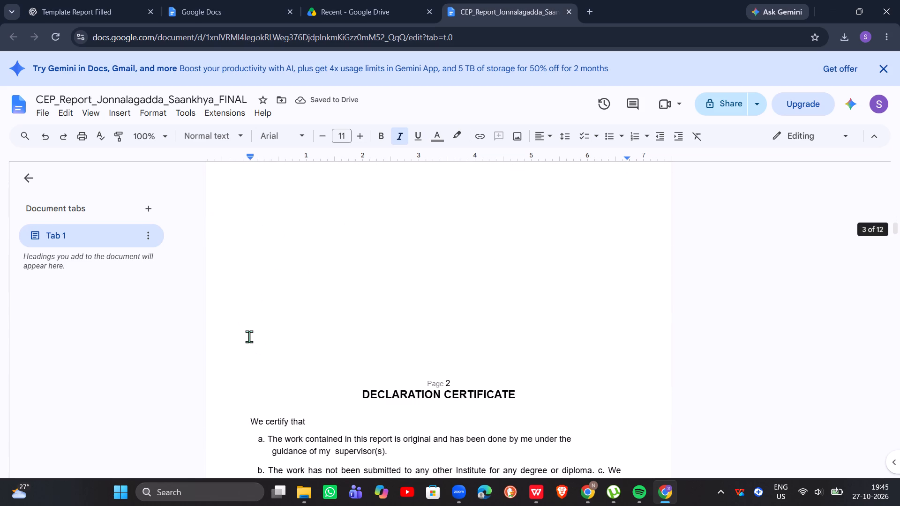
scroll(249, 336, down, 5)
scroll(249, 336, up, 1)
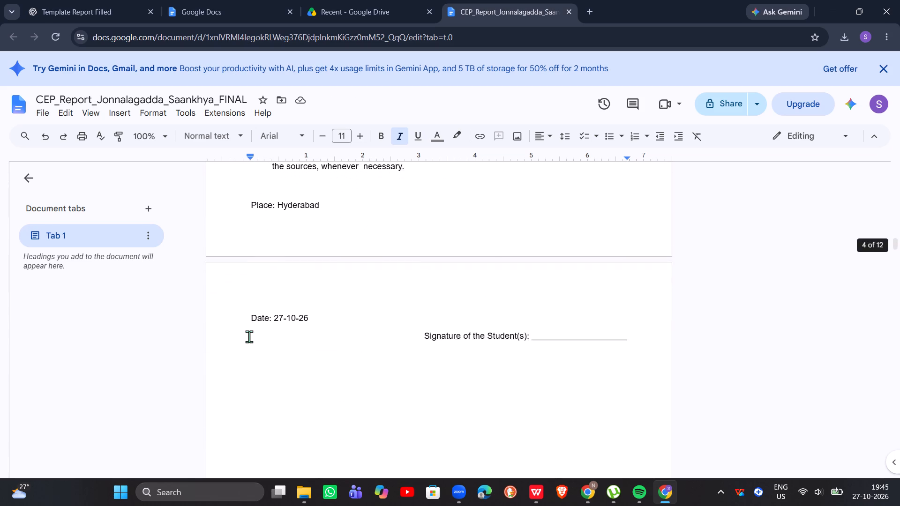
scroll(249, 336, up, 6)
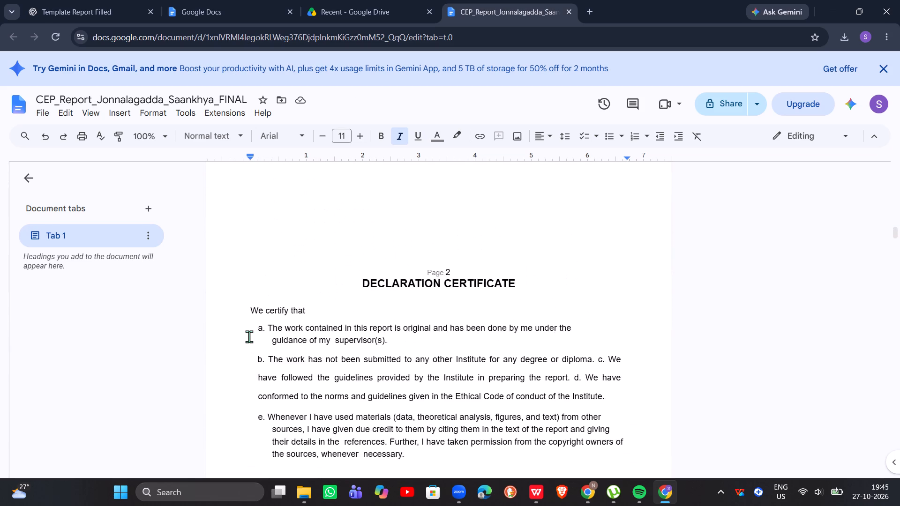
scroll(249, 336, up, 10)
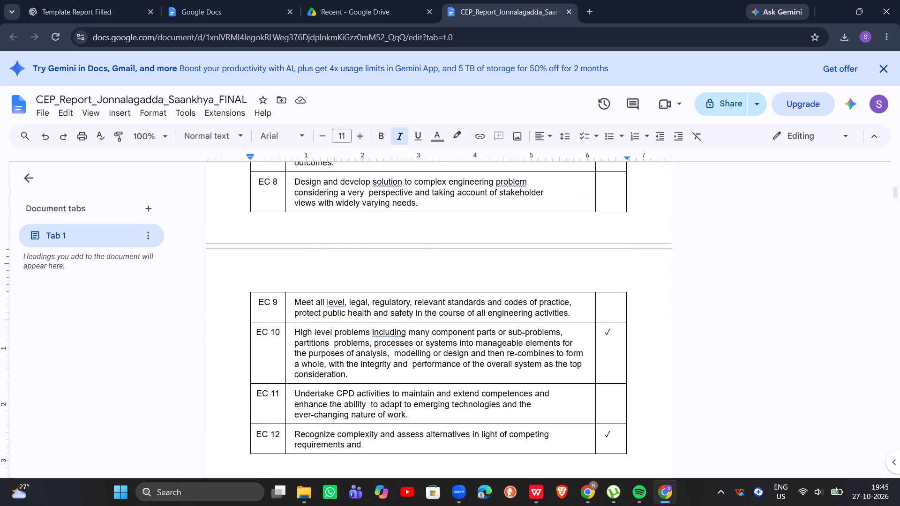
scroll(249, 336, up, 2)
scroll(249, 336, down, 7)
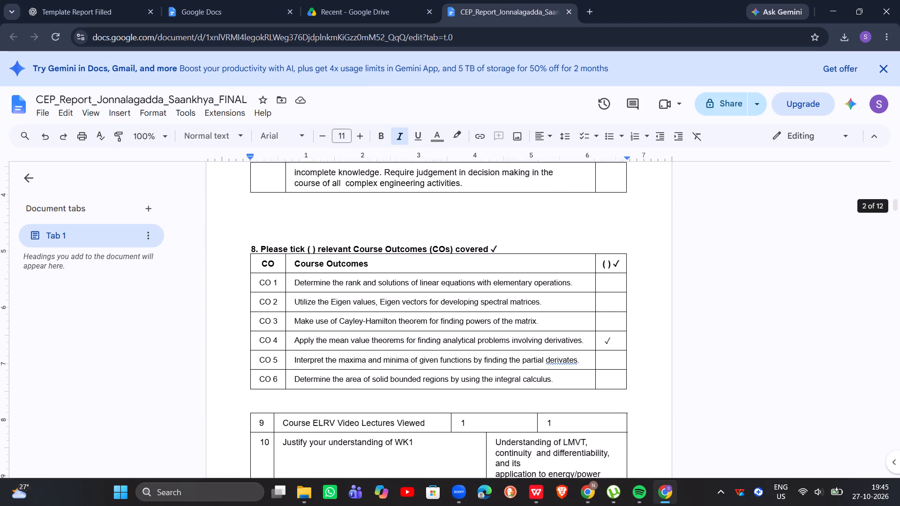
scroll(249, 336, down, 9)
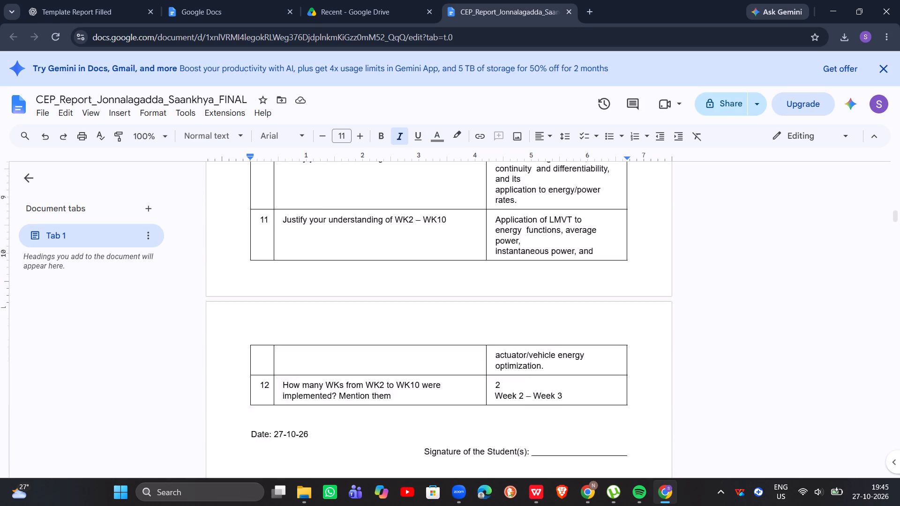
scroll(249, 336, down, 11)
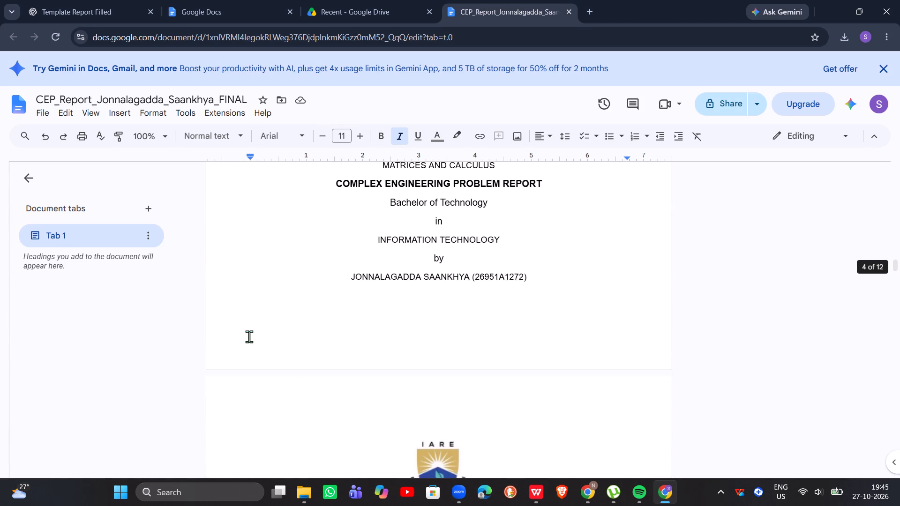
scroll(249, 336, down, 2)
click(320, 6)
scroll(337, 225, down, 2)
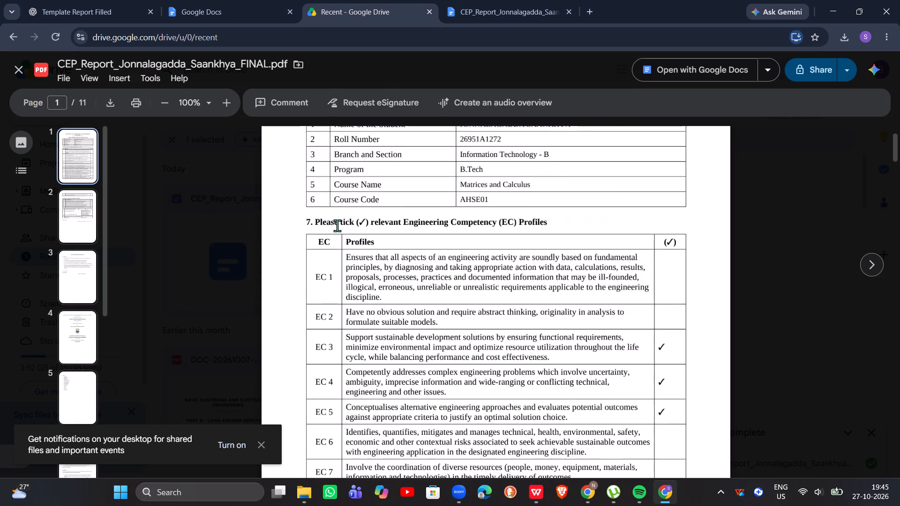
scroll(337, 225, down, 7)
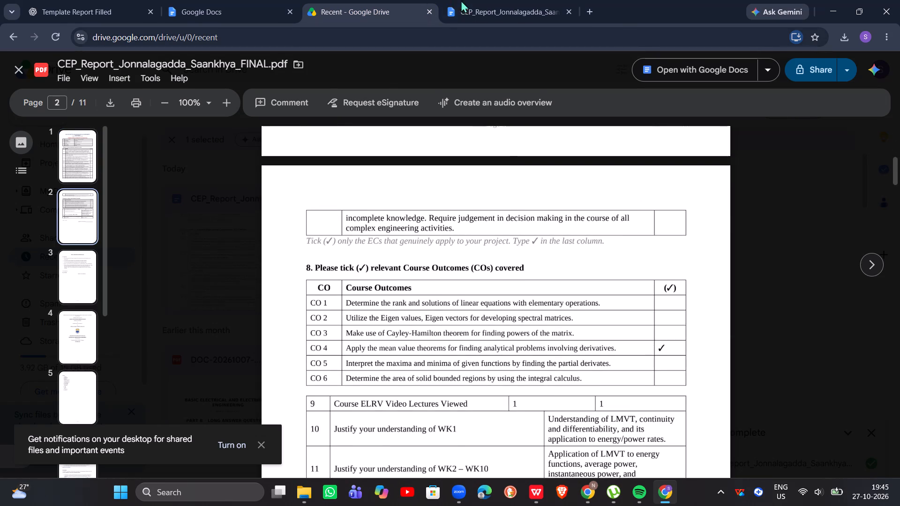
click(474, 3)
Delete the duplicate numbers in front of the first and second items of the OBJECTIVE list.
scroll(431, 199, down, 2)
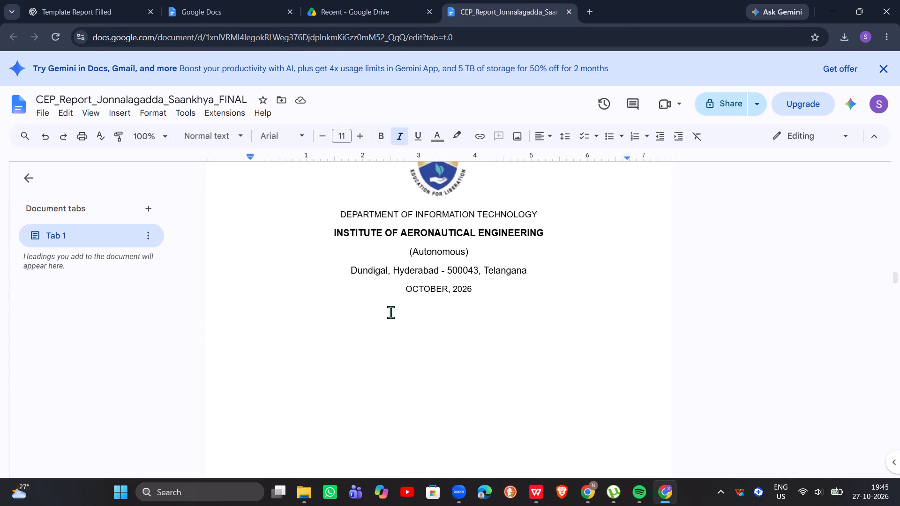
scroll(390, 312, down, 5)
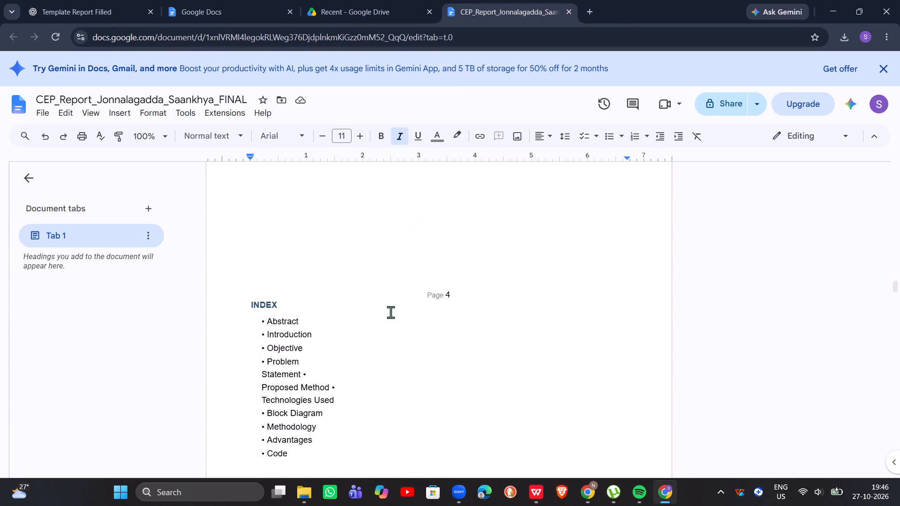
scroll(390, 312, down, 9)
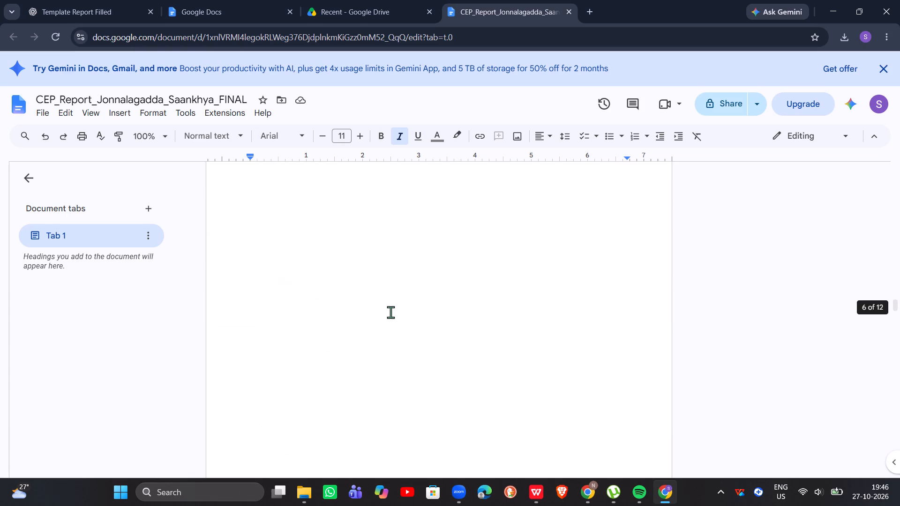
scroll(390, 312, down, 9)
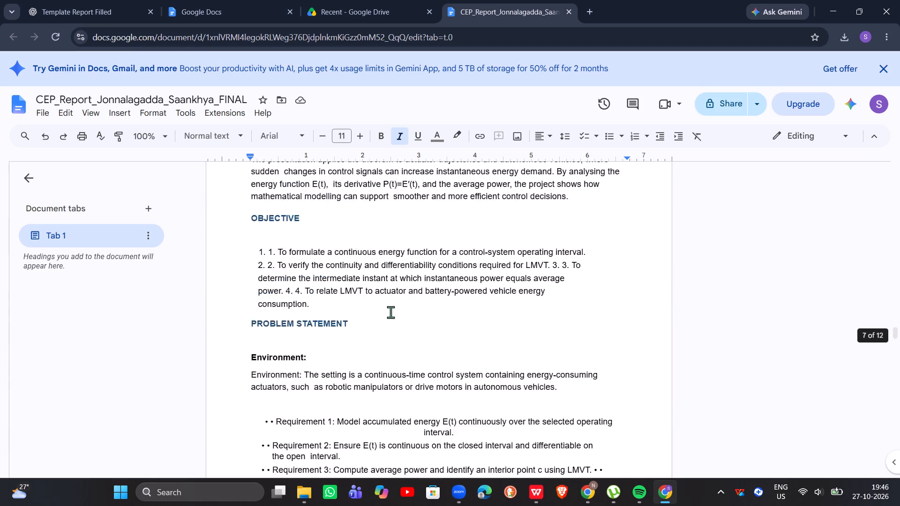
scroll(390, 312, down, 1)
drag(274, 221, 267, 222)
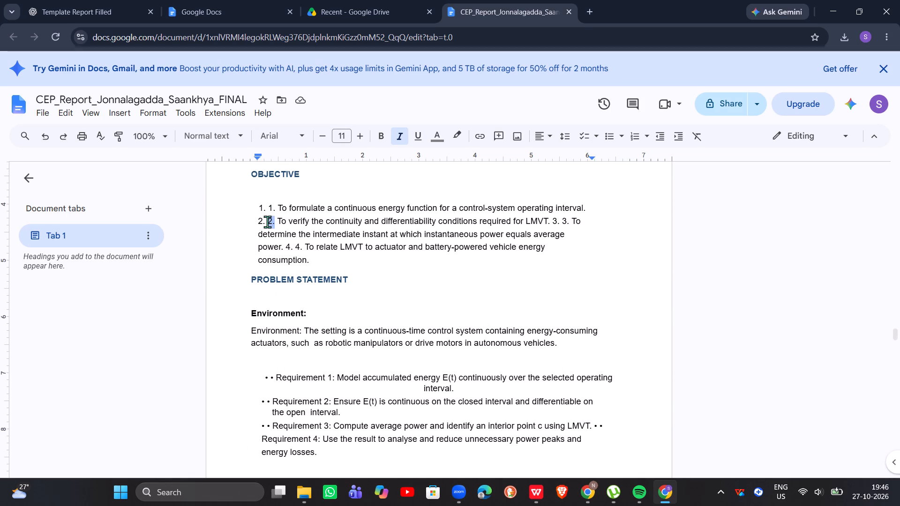
drag(267, 222, 266, 221)
key(BackSpace)
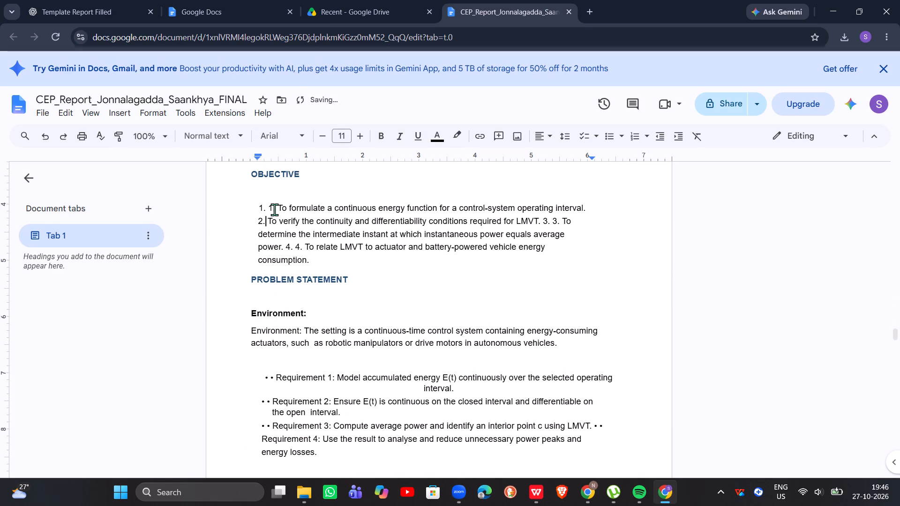
drag(274, 209, 267, 211)
key(BackSpace)
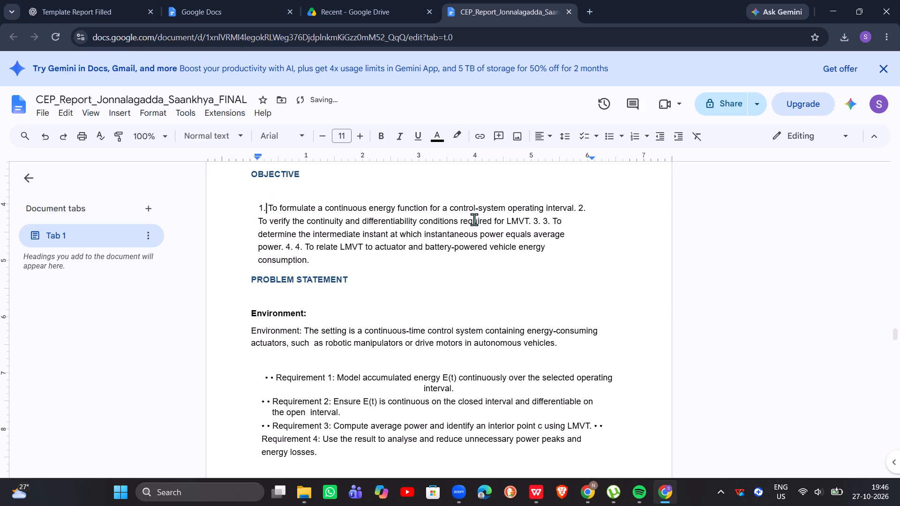
Insert paragraph breaks so the second and third objectives each start on their own line.
click(532, 221)
key(Return)
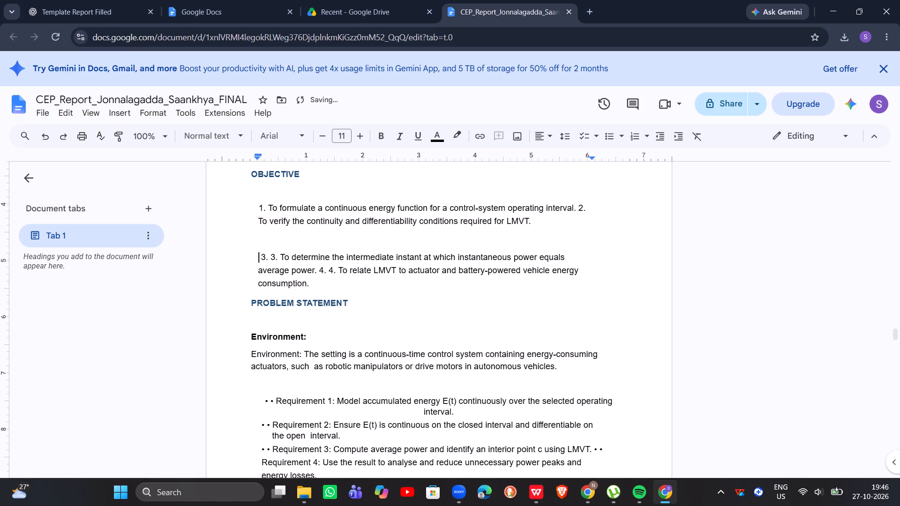
click(576, 207)
click(579, 208)
key(Return)
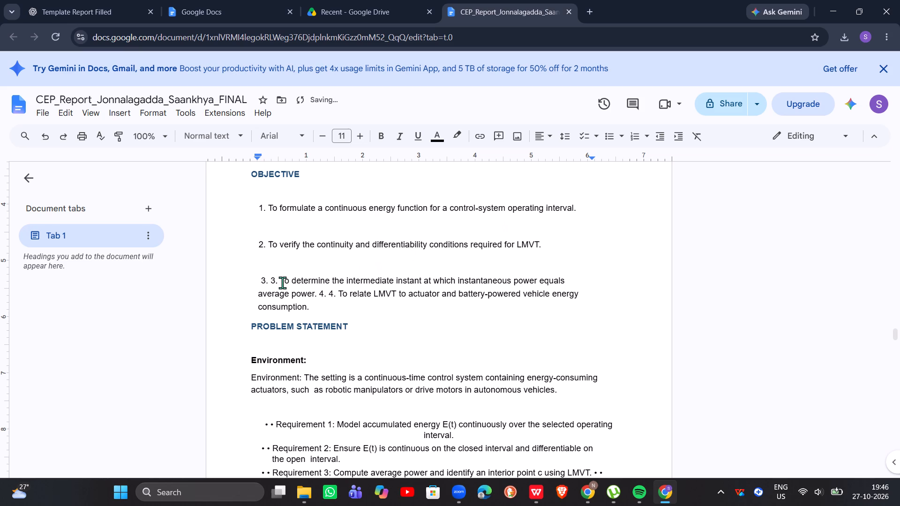
Delete the duplicate numbers in front of the third and fourth items of the OBJECTIVE list.
drag(280, 282, 269, 281)
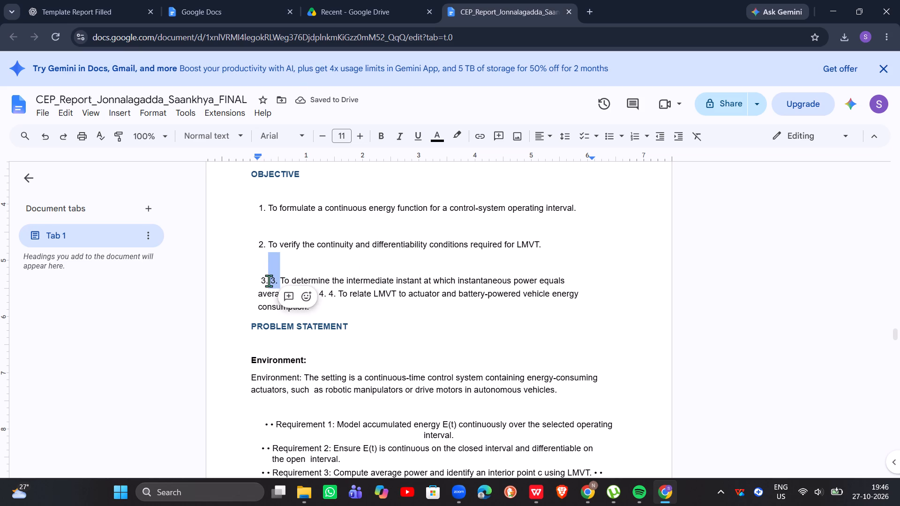
key(BackSpace)
drag(301, 293, 297, 294)
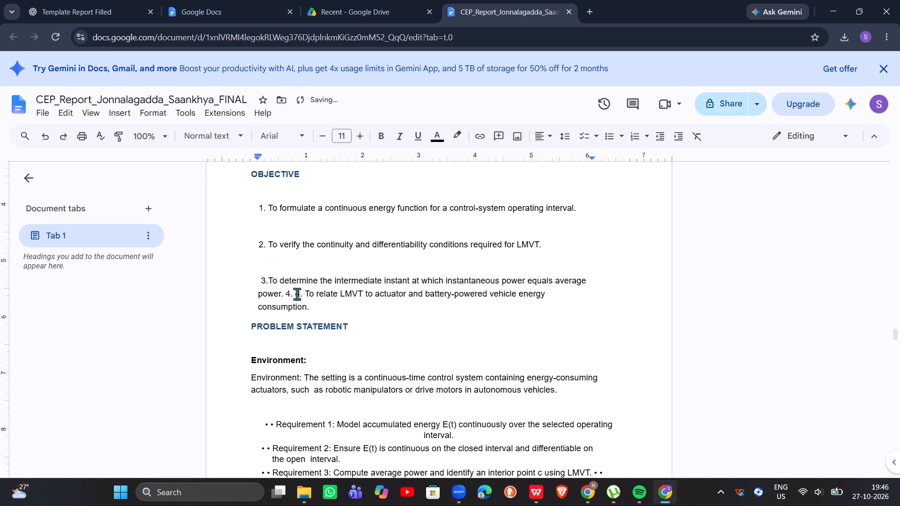
drag(297, 294, 295, 295)
key(BackSpace)
key(Right)
key(BackSpace)
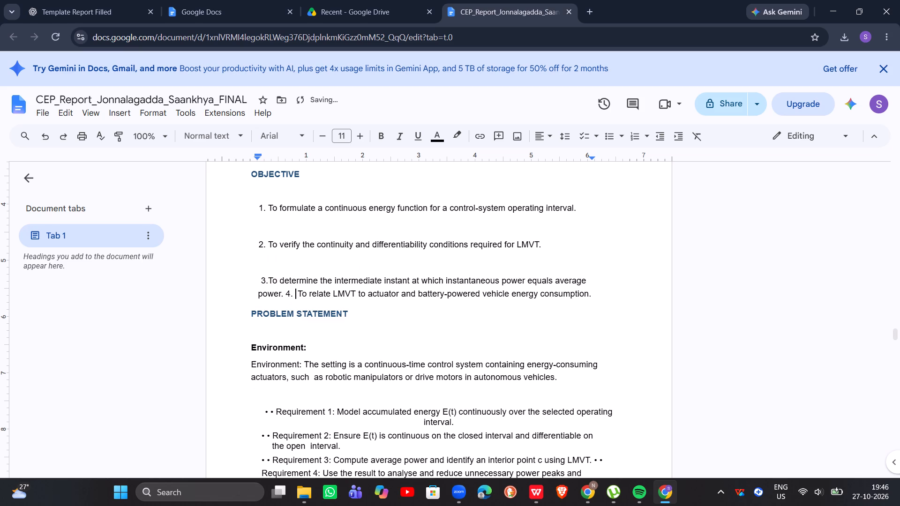
Start the fourth OBJECTIVE item on its own line and remove the extra spaces after its number.
click(288, 295)
key(Return)
click(272, 328)
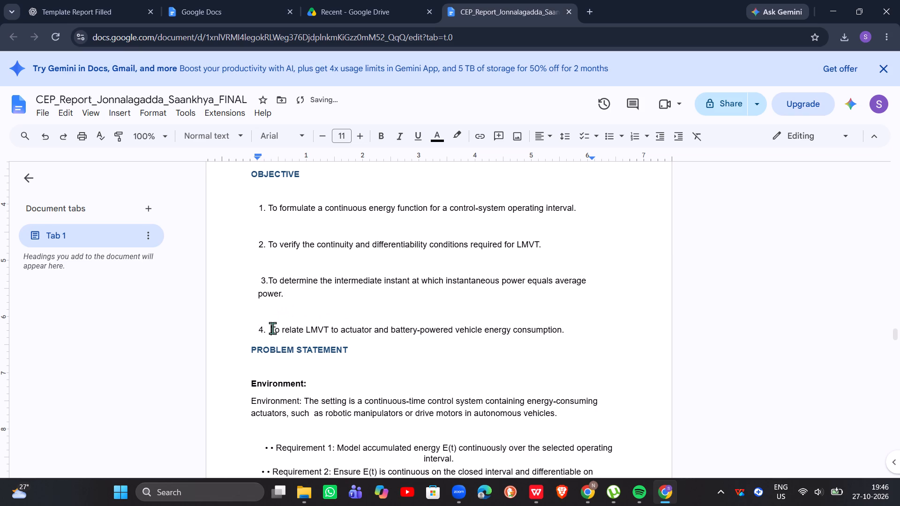
key(BackSpace)
key(BackSpace)
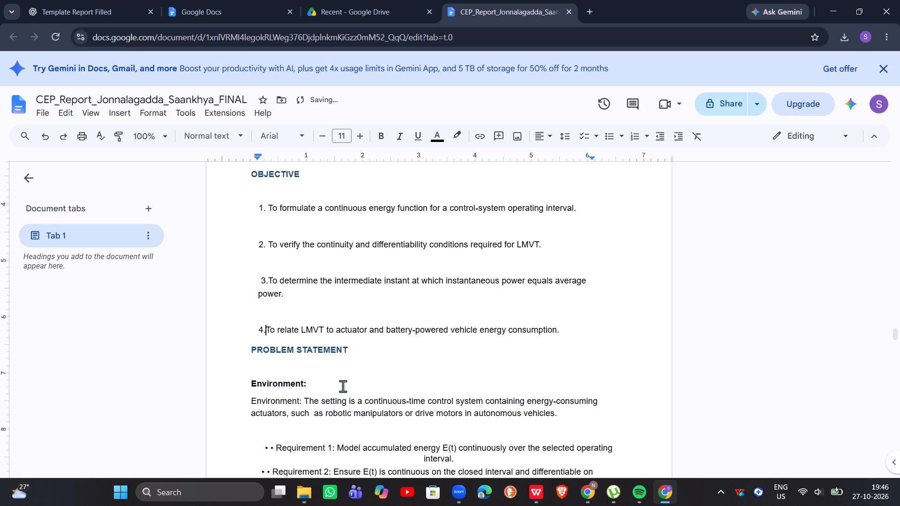
Delete the duplicate bullets in front of Requirements 1, 2 and 3 in the PROBLEM STATEMENT section.
scroll(343, 386, down, 4)
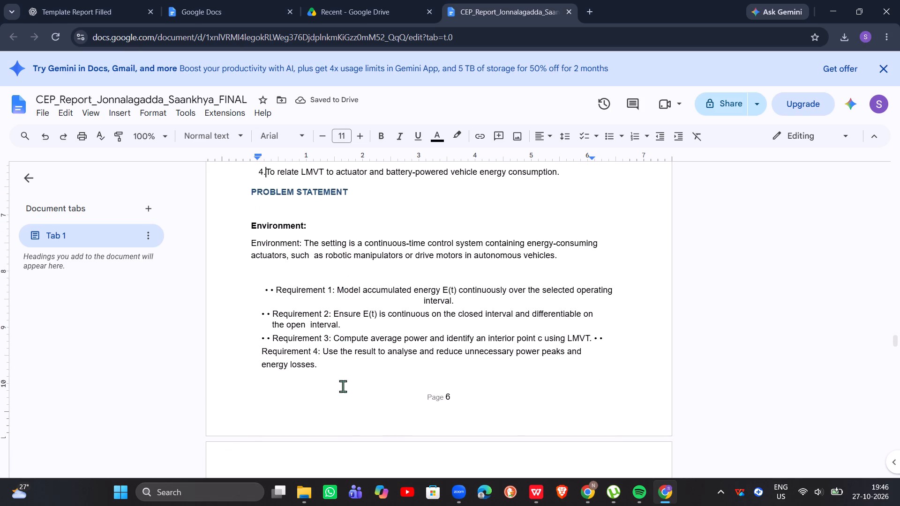
scroll(343, 386, down, 3)
scroll(343, 386, up, 1)
scroll(305, 235, up, 1)
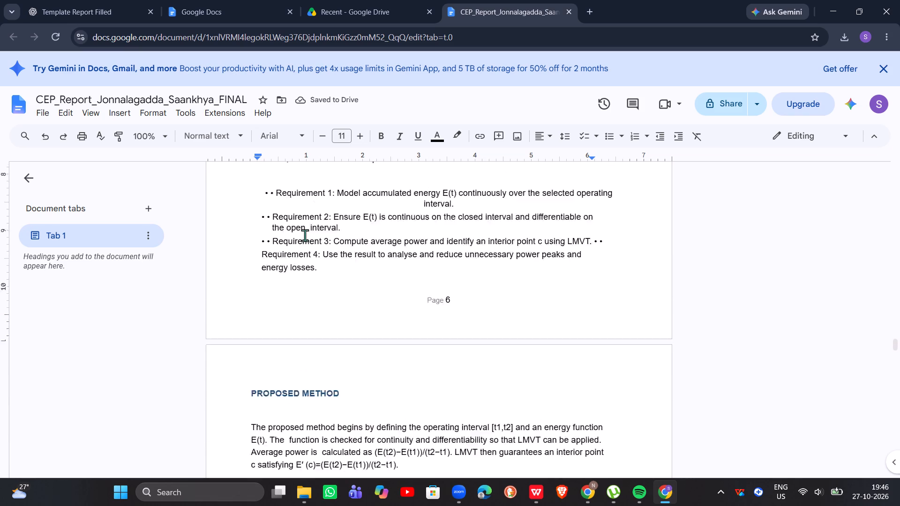
scroll(305, 235, up, 1)
click(271, 219)
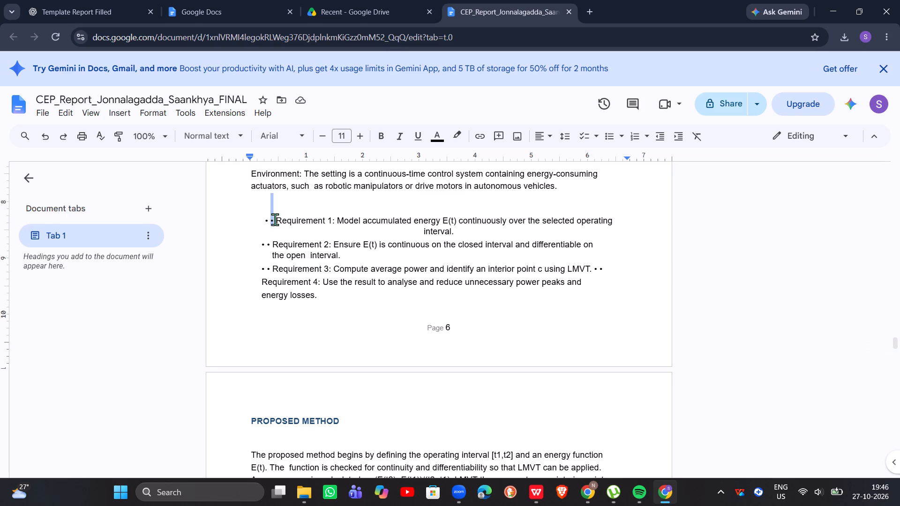
key(BackSpace)
drag(268, 252, 267, 245)
click(267, 245)
click(273, 245)
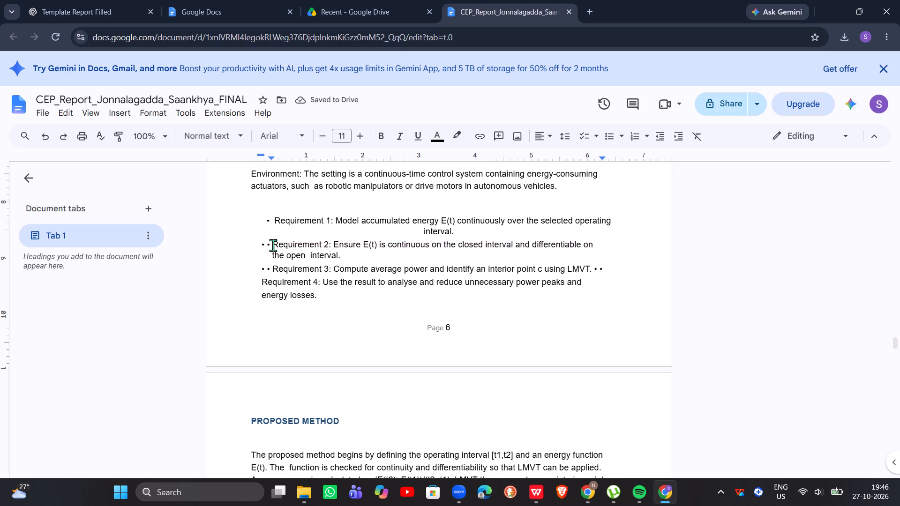
key(BackSpace)
key(BackSpace)
click(271, 268)
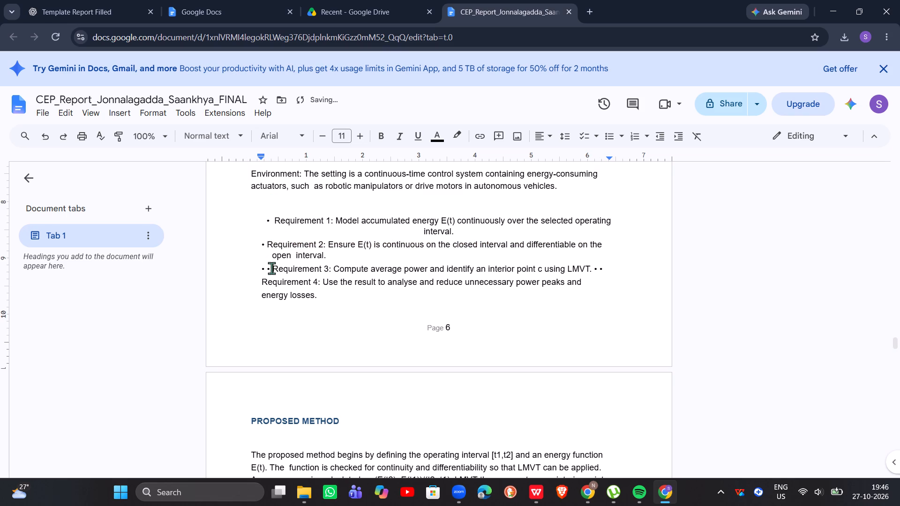
key(BackSpace)
key(BackSpace)
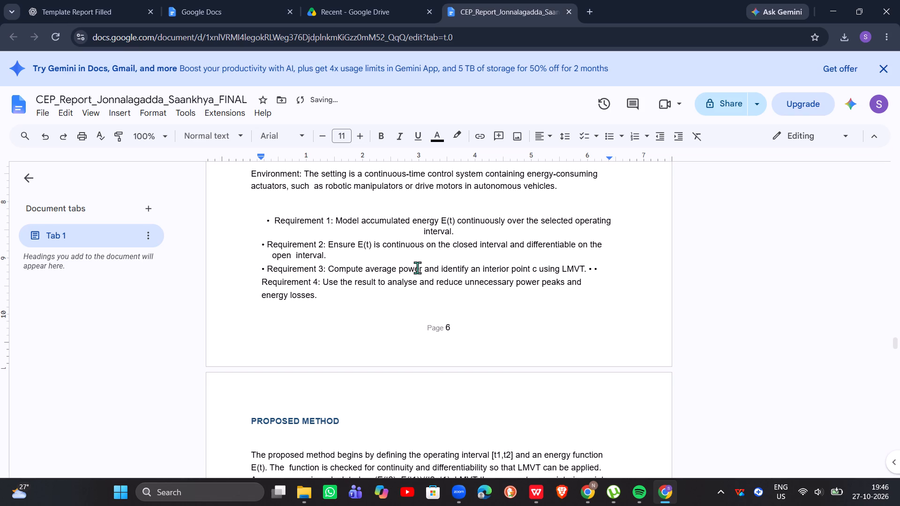
Delete the duplicate bullet before Requirement 4 and insert a paragraph break so that item starts on its own line.
click(601, 268)
key(BackSpace)
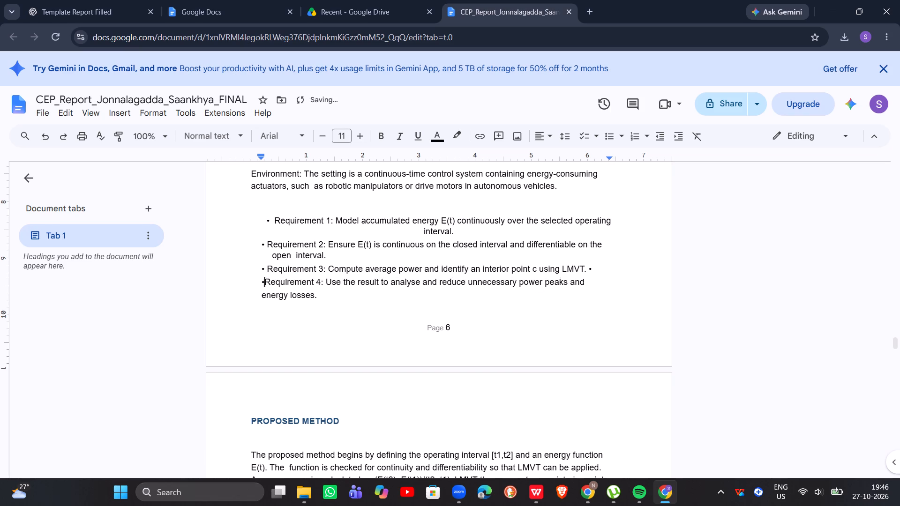
key(BackSpace)
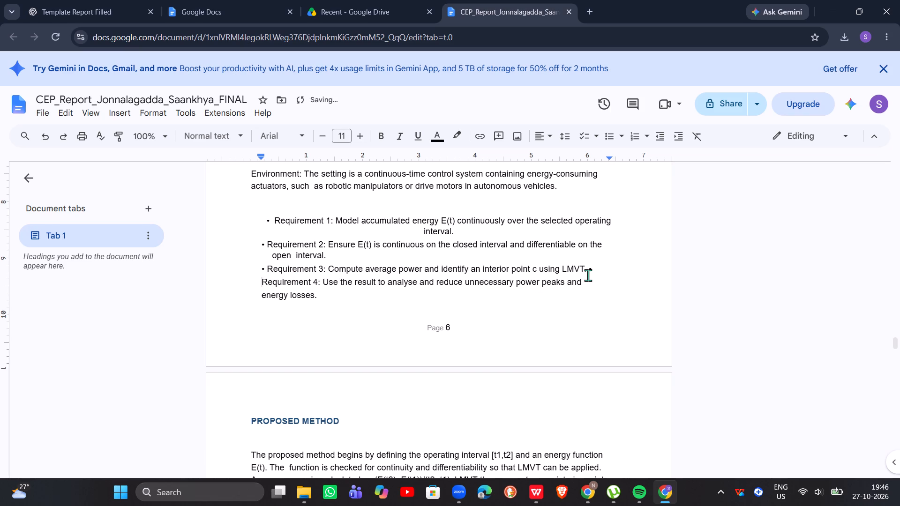
click(588, 272)
key(Return)
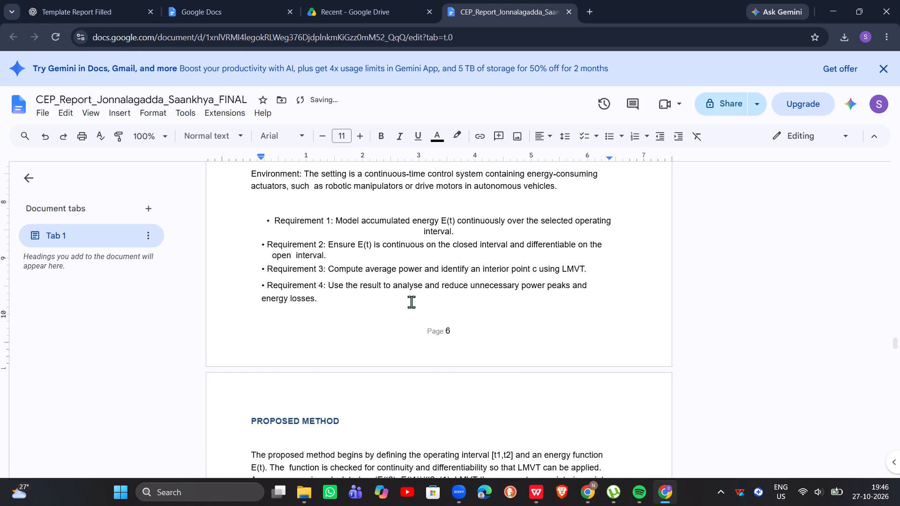
Remove the centred alignment of Requirement 1 and add leading spaces to line up its bullet and wrapped line with the other requirements.
click(264, 224)
key(BackSpace)
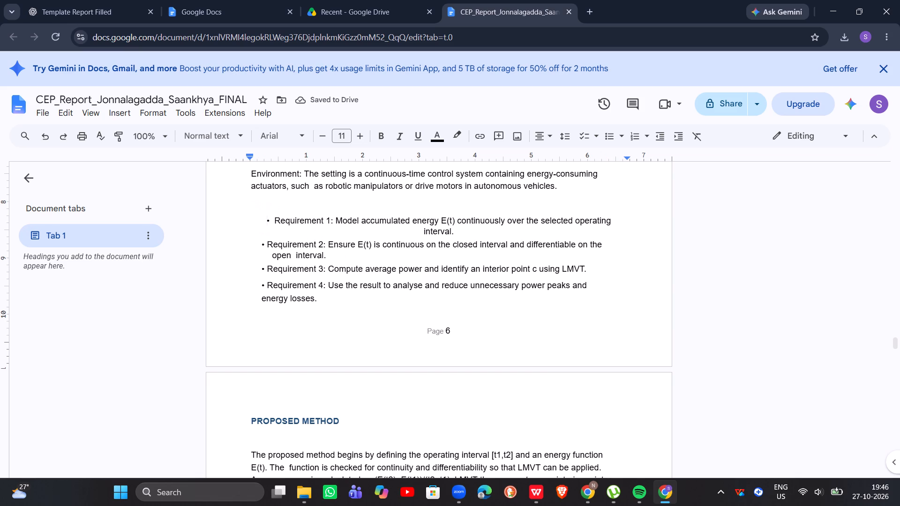
key(space)
key(space)
key(space)
key(space)
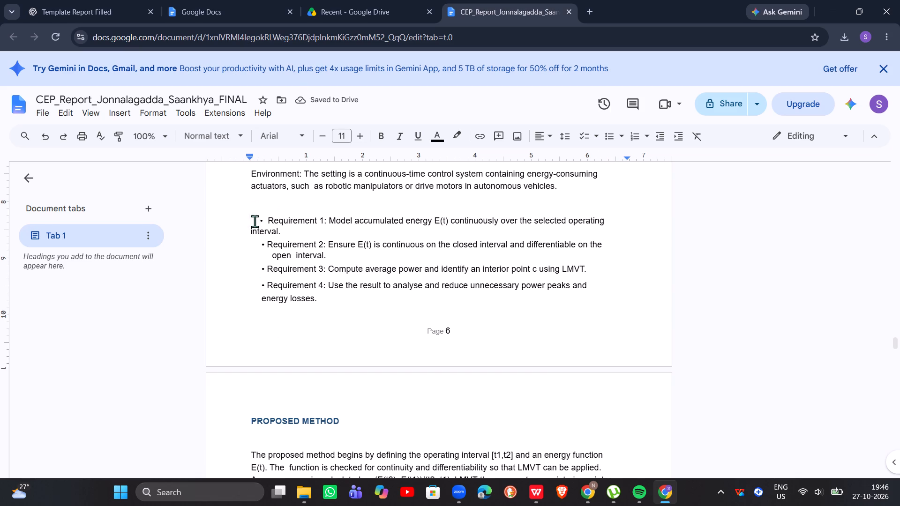
click(248, 231)
key(space)
key(space)
key(space)
key(space)
key(space)
key(space)
key(space)
key(space)
key(space)
click(288, 249)
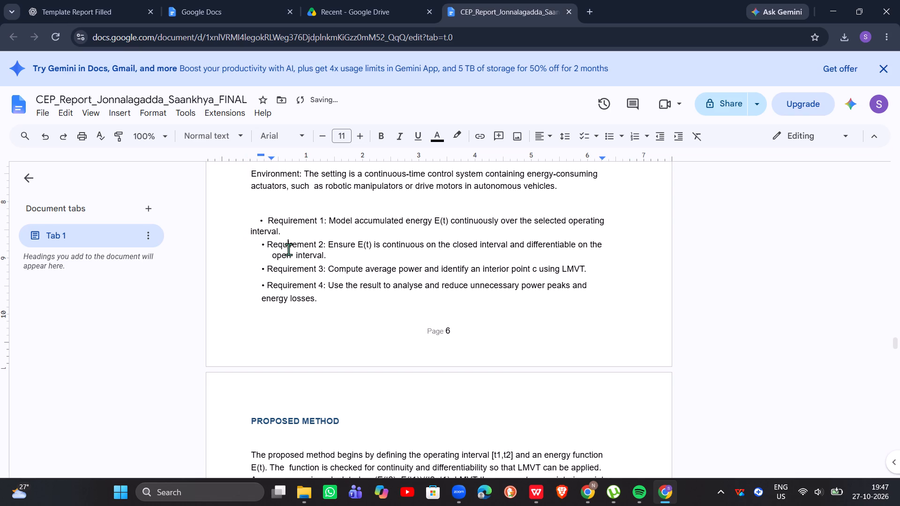
Insert paragraph breaks before the "Energy function E(t)" and "No programming language is required" bullets in the TECHNOLOGIES USED list.
scroll(281, 333, down, 3)
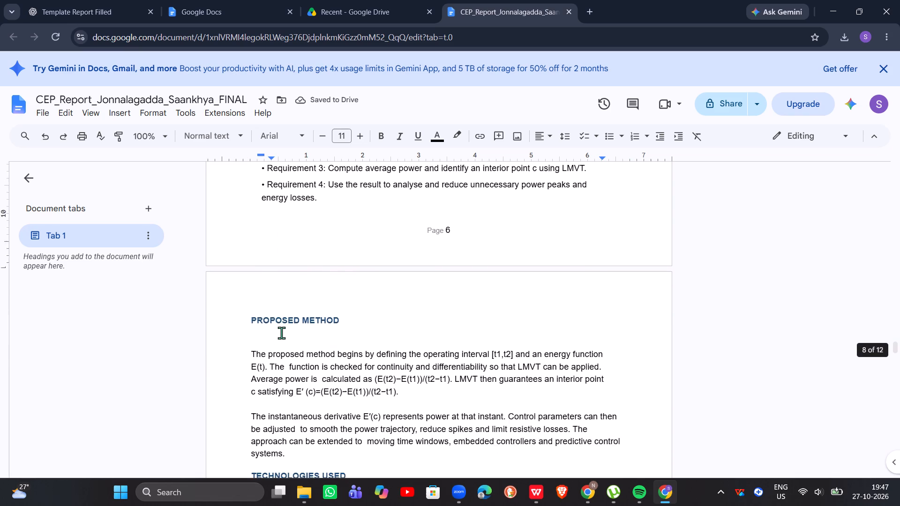
scroll(281, 333, down, 6)
scroll(280, 324, up, 1)
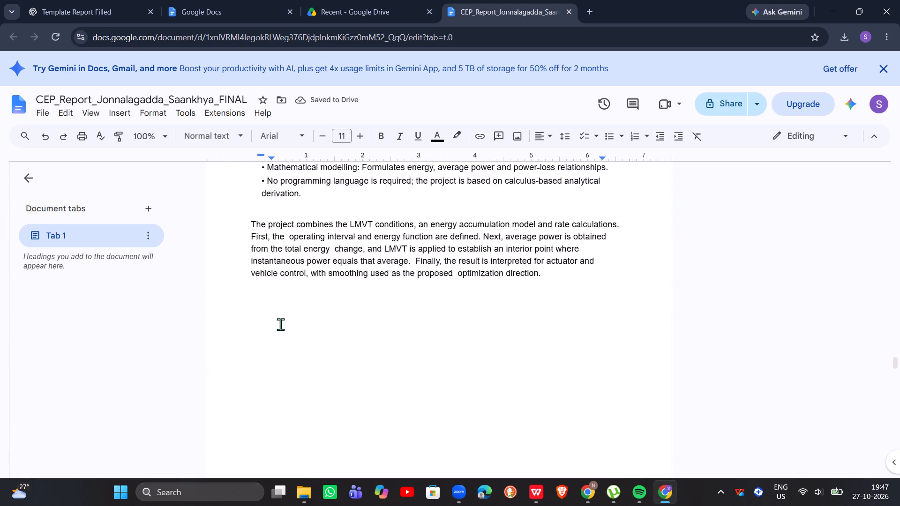
scroll(280, 324, up, 1)
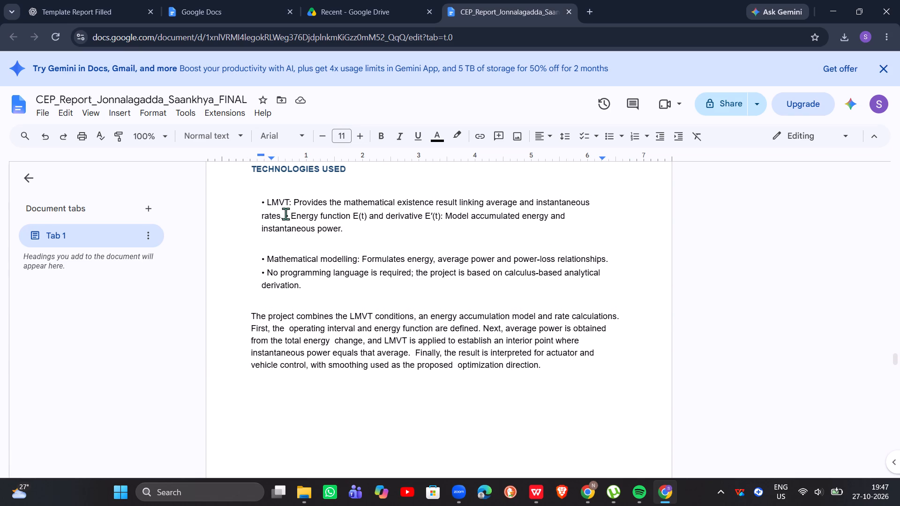
click(285, 215)
key(Return)
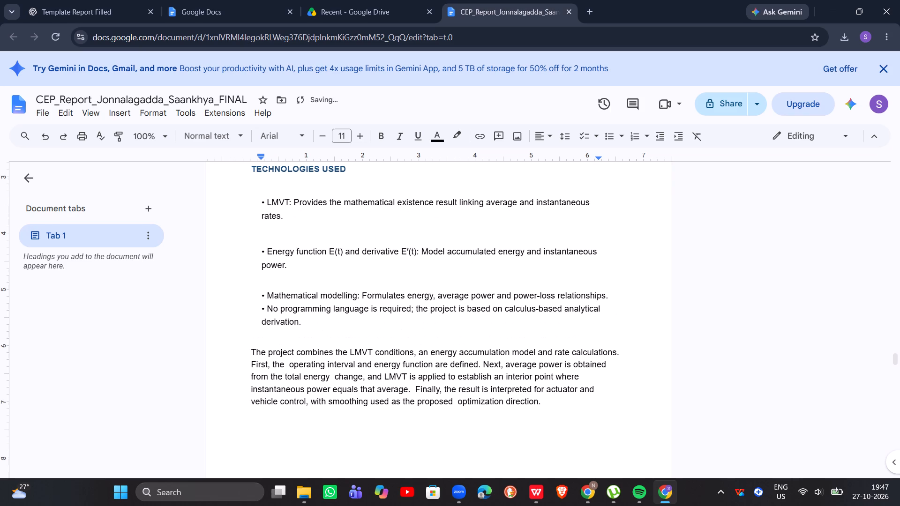
click(618, 298)
key(Return)
Delete the duplicate bullets in front of the "Define E(t)" and "Verify that E(t)" items under METHODOLOGY.
scroll(454, 406, down, 1)
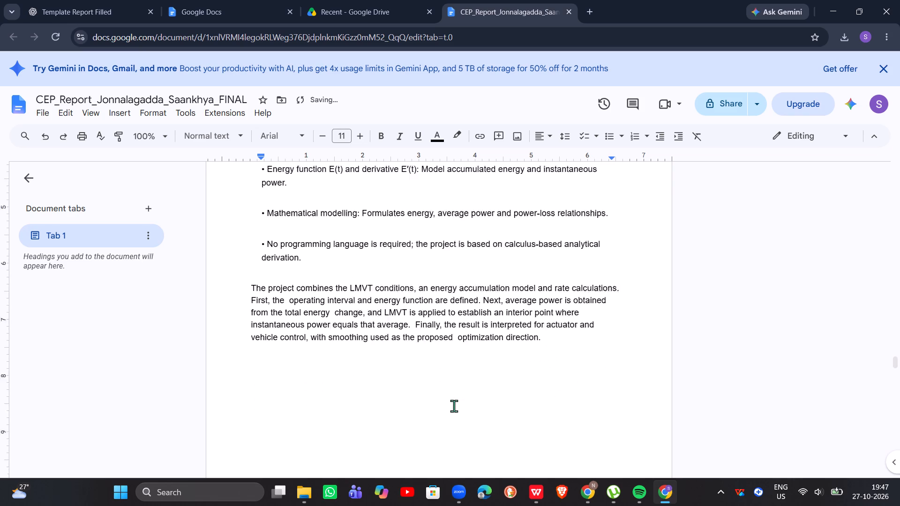
scroll(454, 406, down, 9)
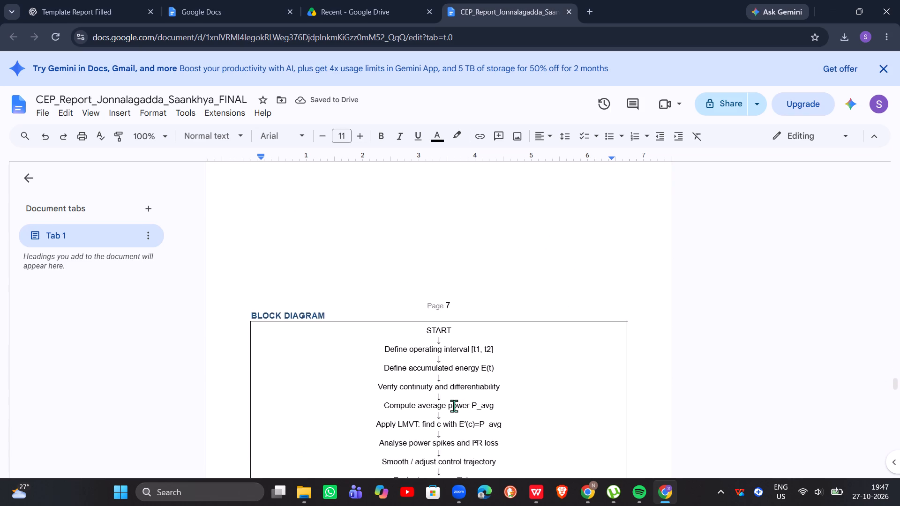
scroll(454, 406, down, 4)
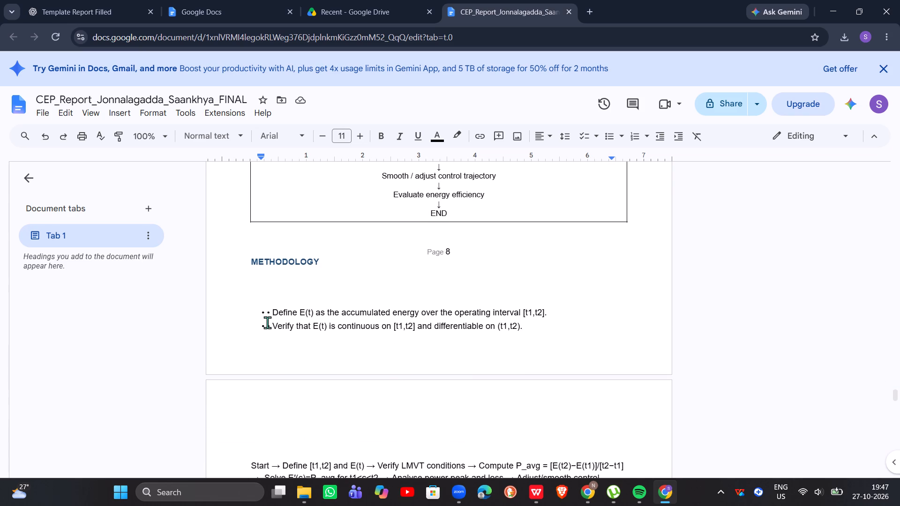
key(BackSpace)
click(270, 313)
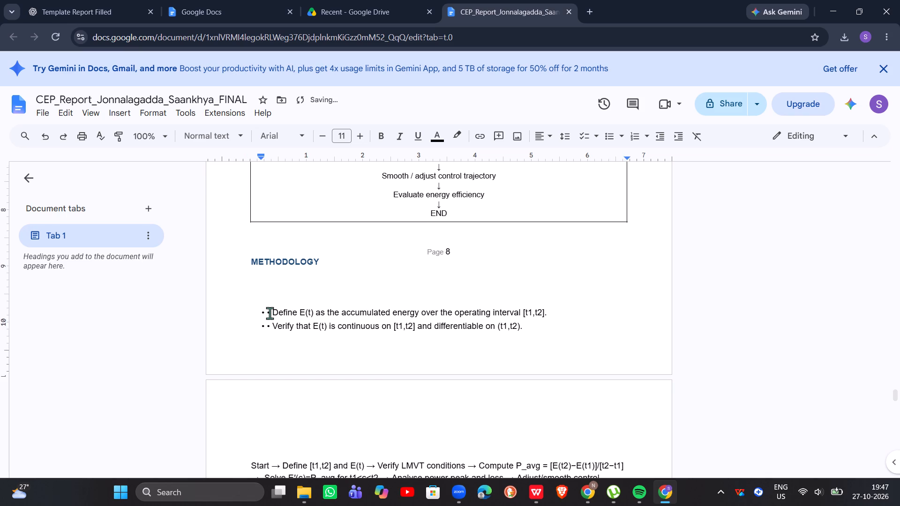
click(270, 313)
key(BackSpace)
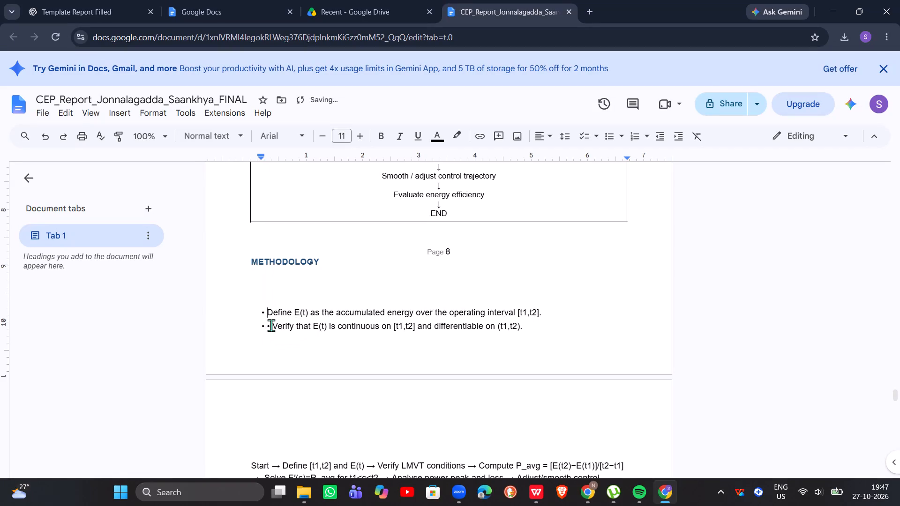
click(271, 325)
key(BackSpace)
Delete the duplicate bullets in front of the "Integrate the method" and "Extend the analysis" items above the ADVANTAGES heading.
scroll(271, 325, down, 4)
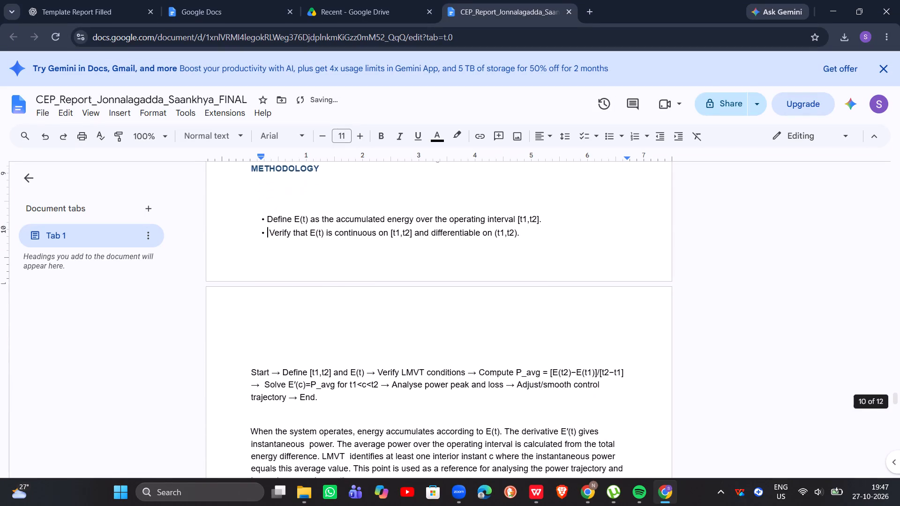
scroll(271, 325, down, 3)
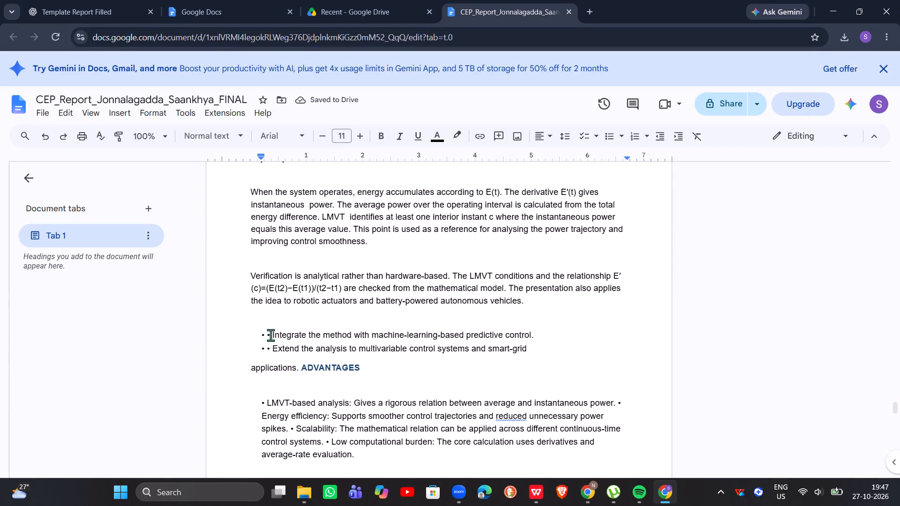
scroll(270, 335, down, 1)
click(270, 329)
click(270, 329)
key(BackSpace)
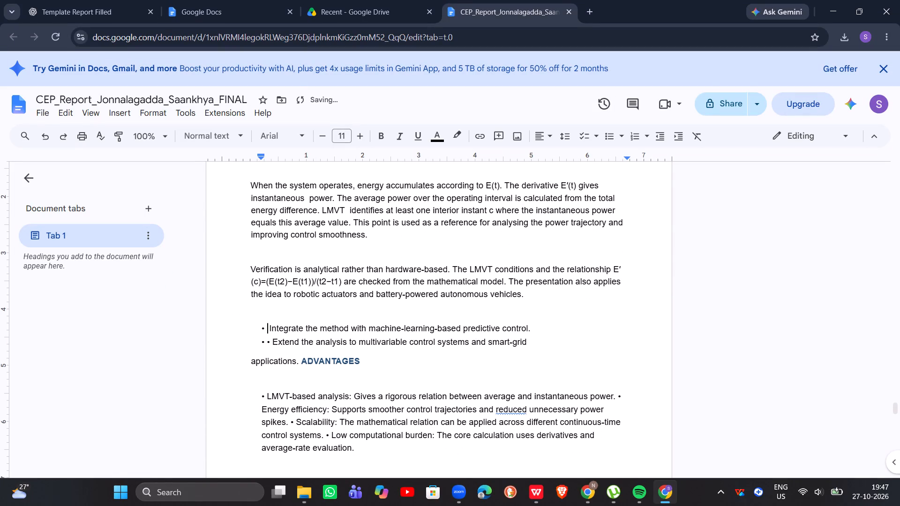
click(271, 341)
key(BackSpace)
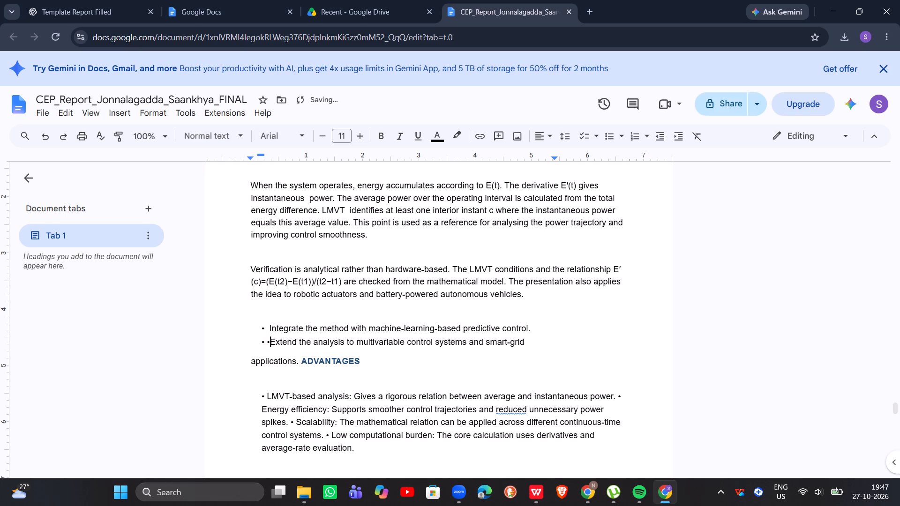
key(BackSpace)
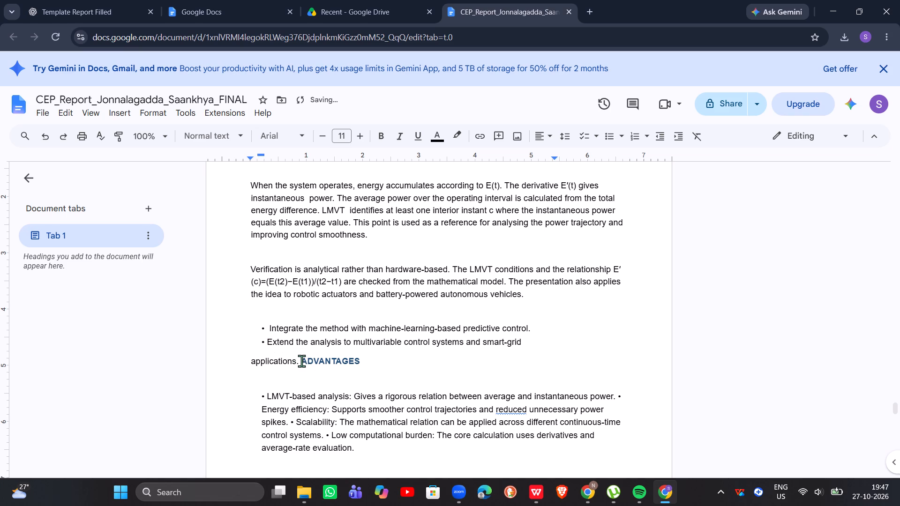
Insert a paragraph break so the ADVANTAGES heading starts on its own line after "applications.".
click(301, 361)
key(Return)
Review the pages from the BLOCK DIAGRAM to the bulleted outcomes and closing paragraphs for remaining list formatting problems.
scroll(301, 361, up, 2)
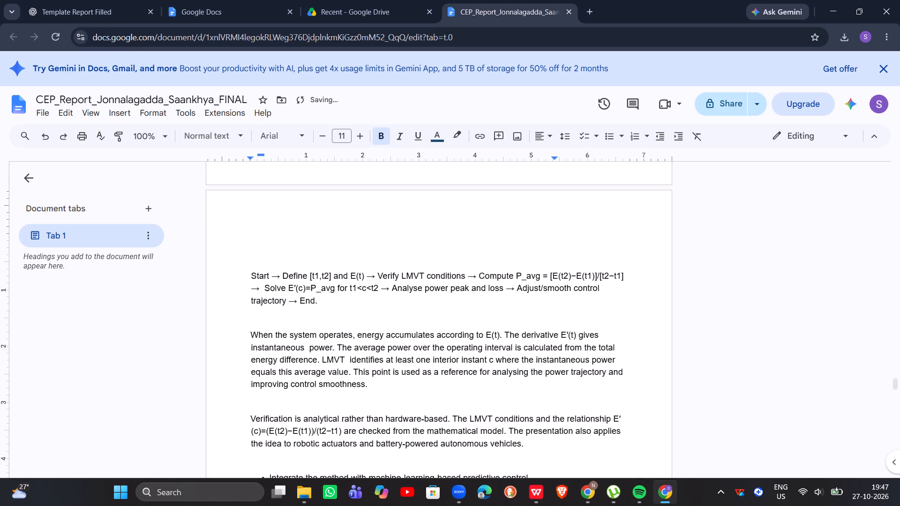
right_click(301, 361)
scroll(301, 361, up, 2)
click(209, 379)
scroll(209, 379, down, 1)
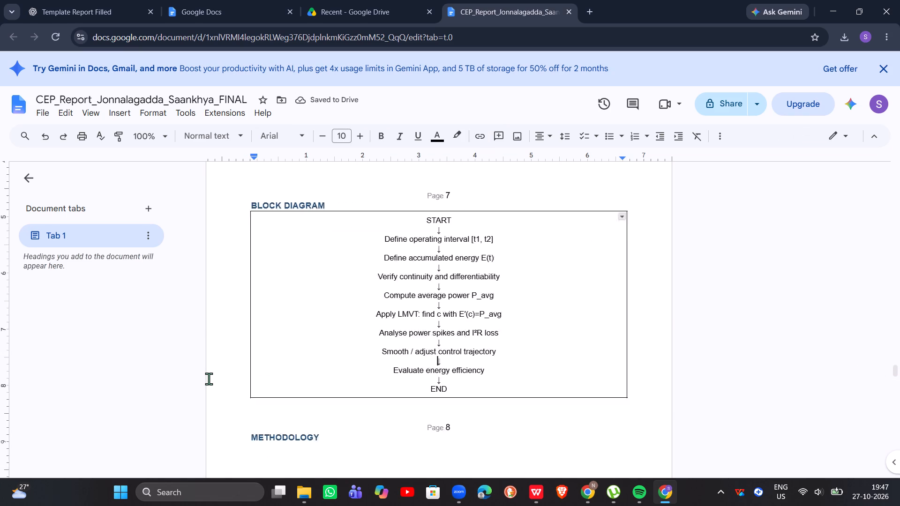
scroll(209, 379, down, 10)
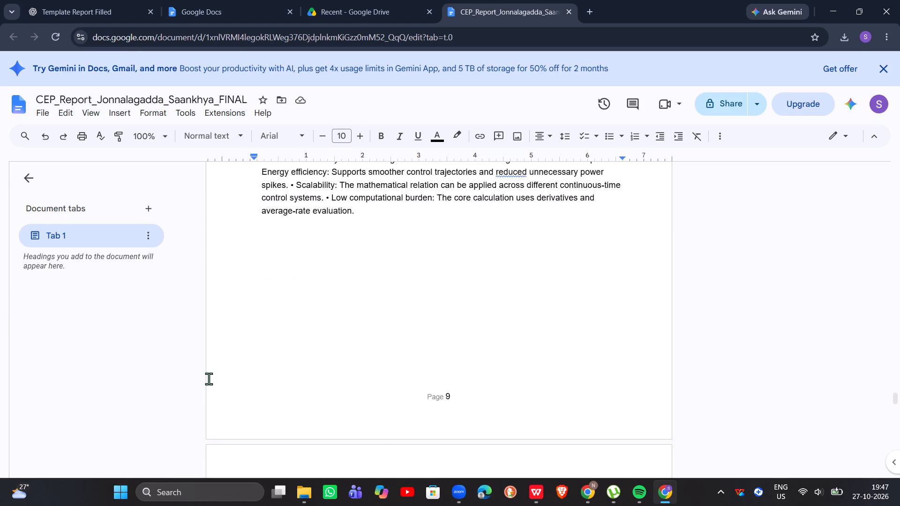
scroll(209, 379, down, 7)
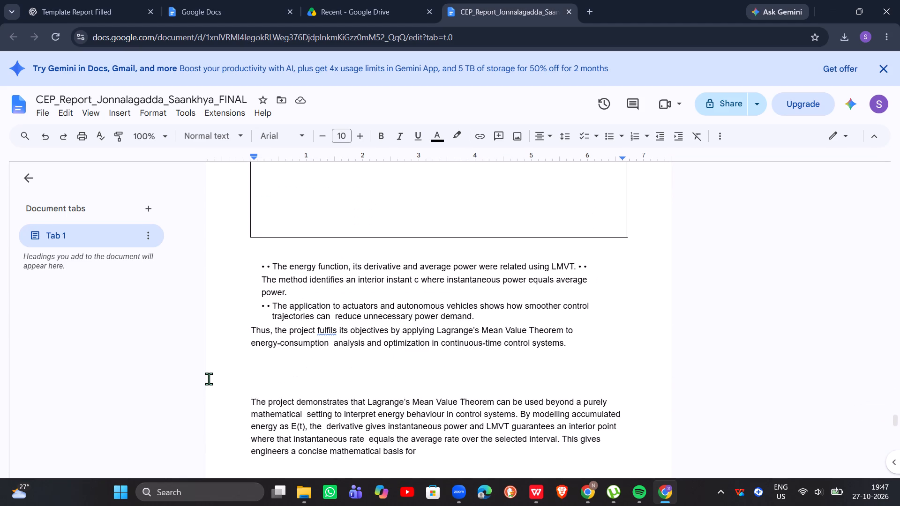
Delete the "[Paste your code here]" placeholder box under CODE and leave a blank line before the "Illustrative mathematical verification" paragraph.
scroll(209, 379, up, 3)
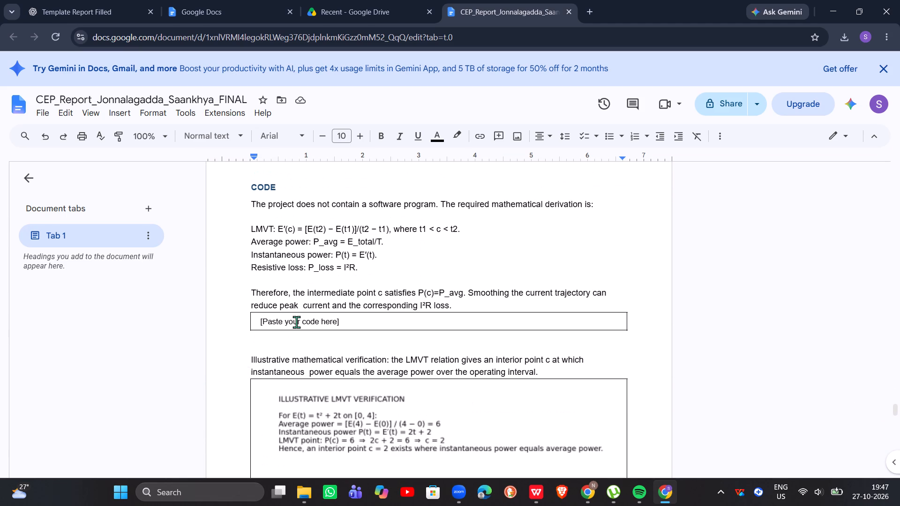
click(296, 322)
key(Delete)
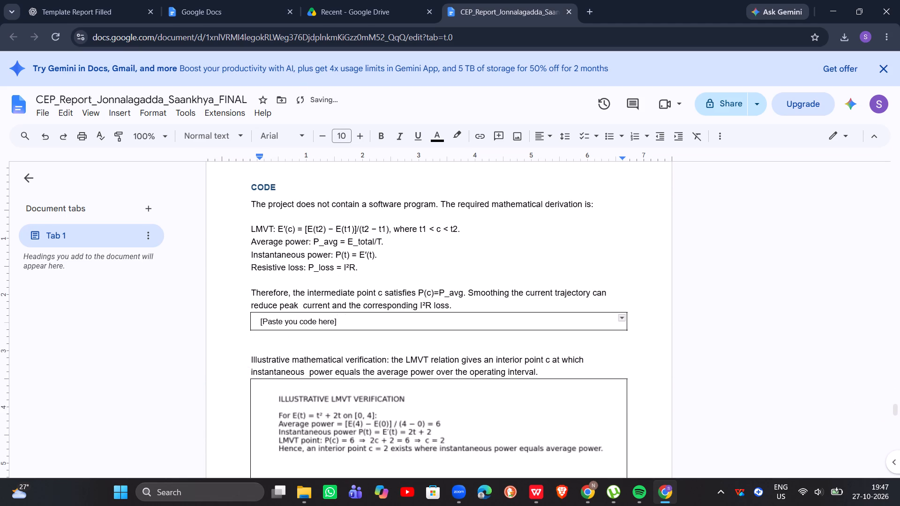
drag(352, 325, 353, 330)
click(353, 330)
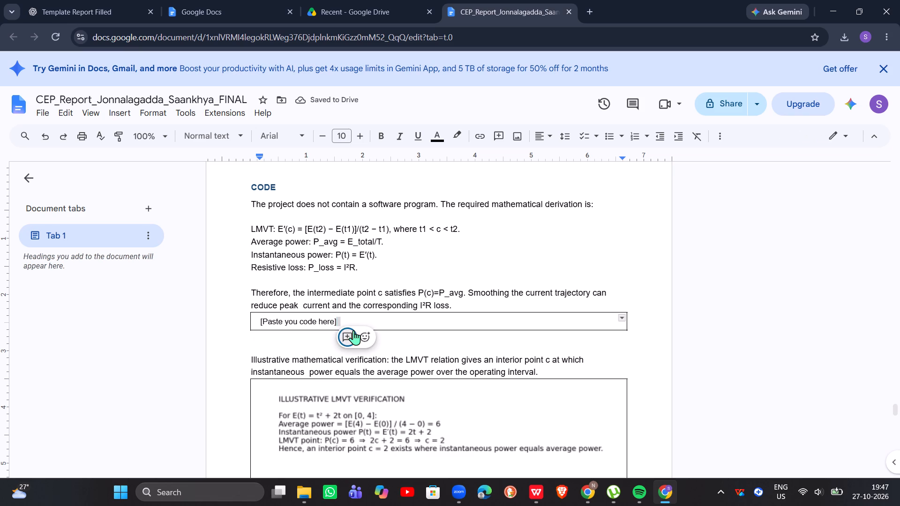
click(786, 388)
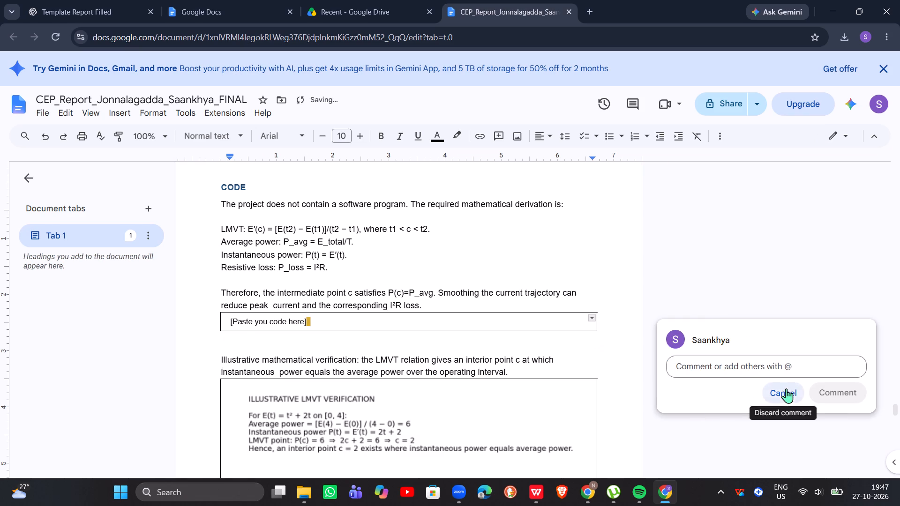
click(617, 330)
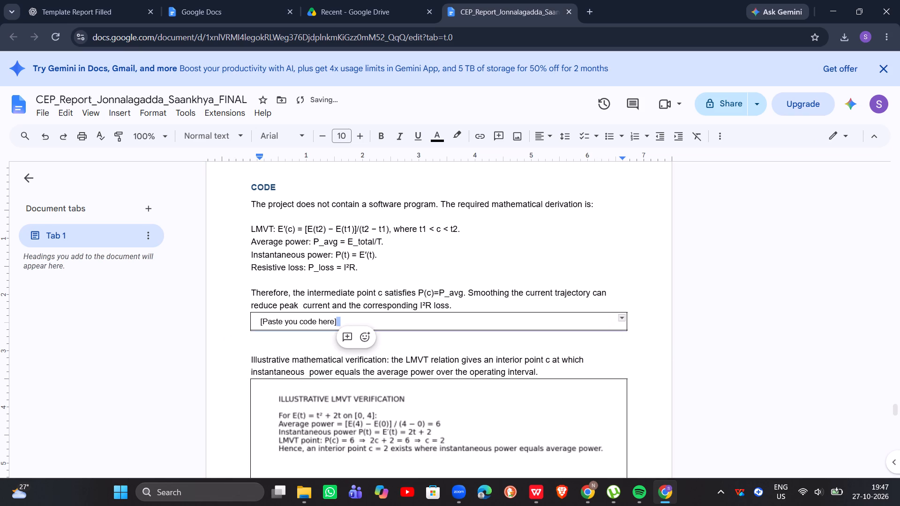
key(Delete)
key(Delete)
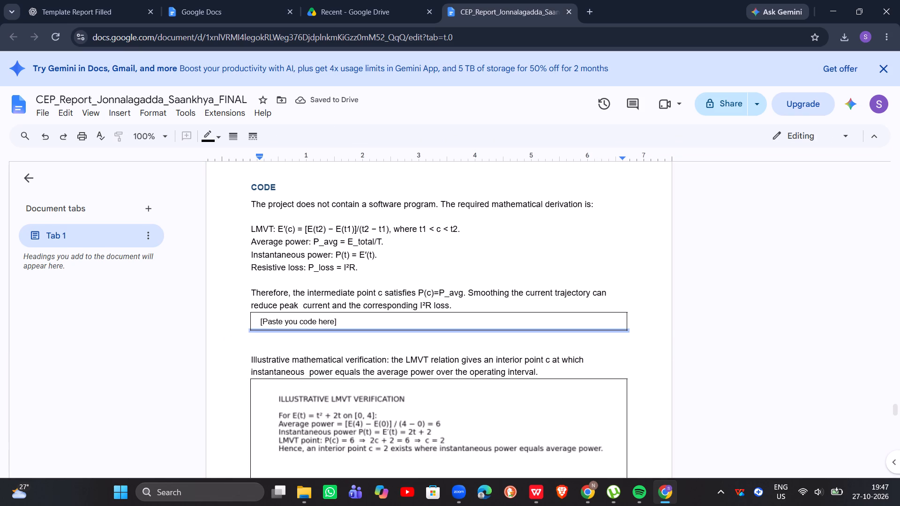
drag(637, 301, 593, 332)
key(Delete)
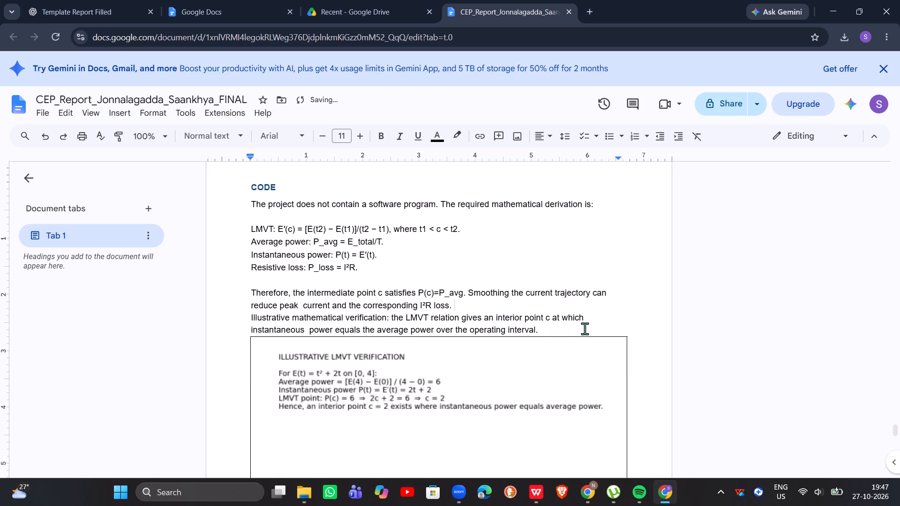
key(Return)
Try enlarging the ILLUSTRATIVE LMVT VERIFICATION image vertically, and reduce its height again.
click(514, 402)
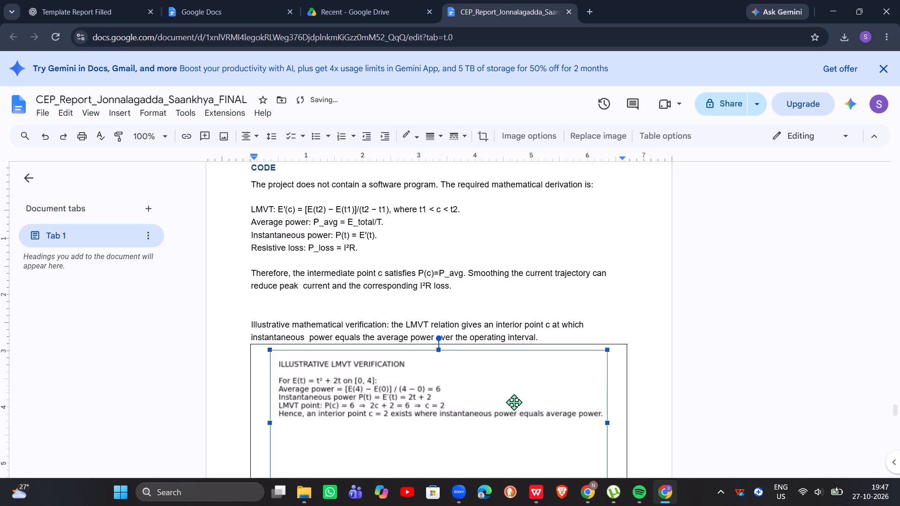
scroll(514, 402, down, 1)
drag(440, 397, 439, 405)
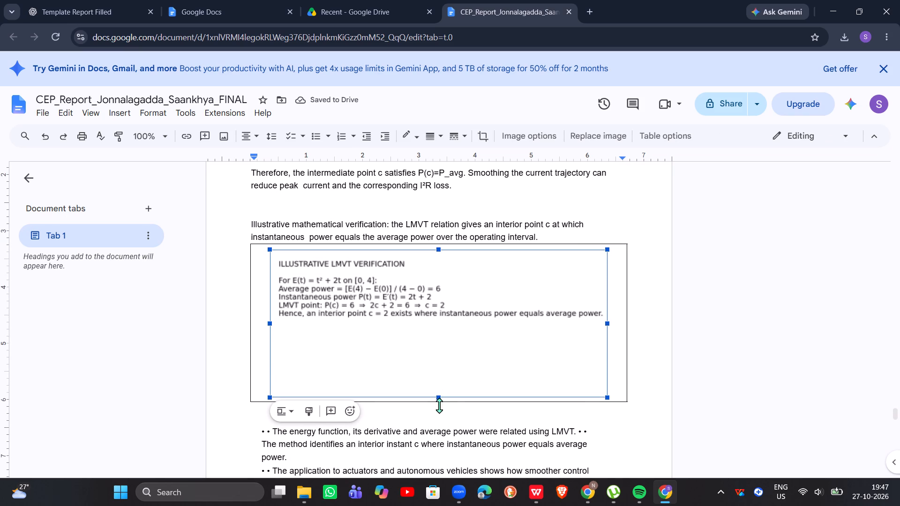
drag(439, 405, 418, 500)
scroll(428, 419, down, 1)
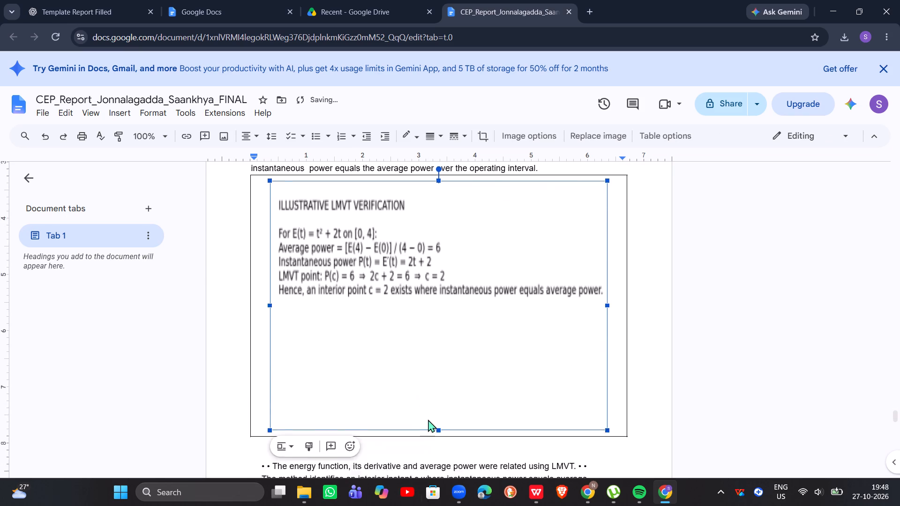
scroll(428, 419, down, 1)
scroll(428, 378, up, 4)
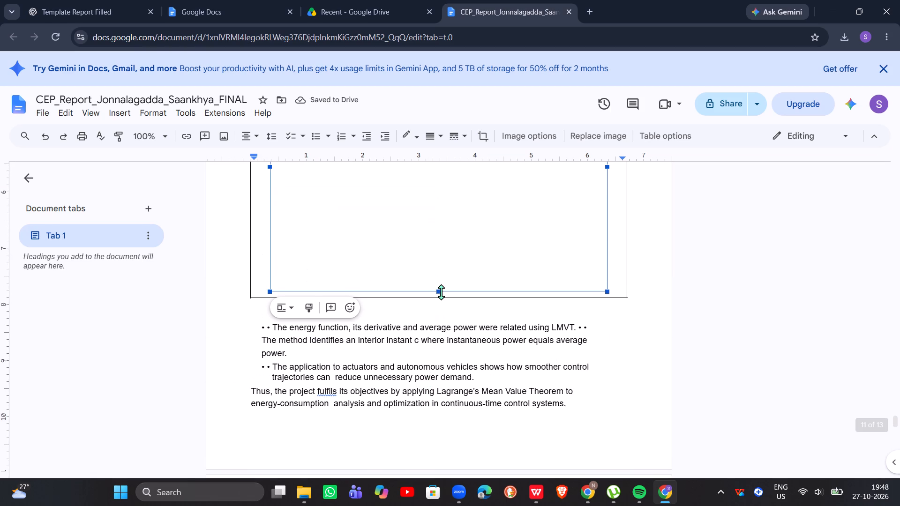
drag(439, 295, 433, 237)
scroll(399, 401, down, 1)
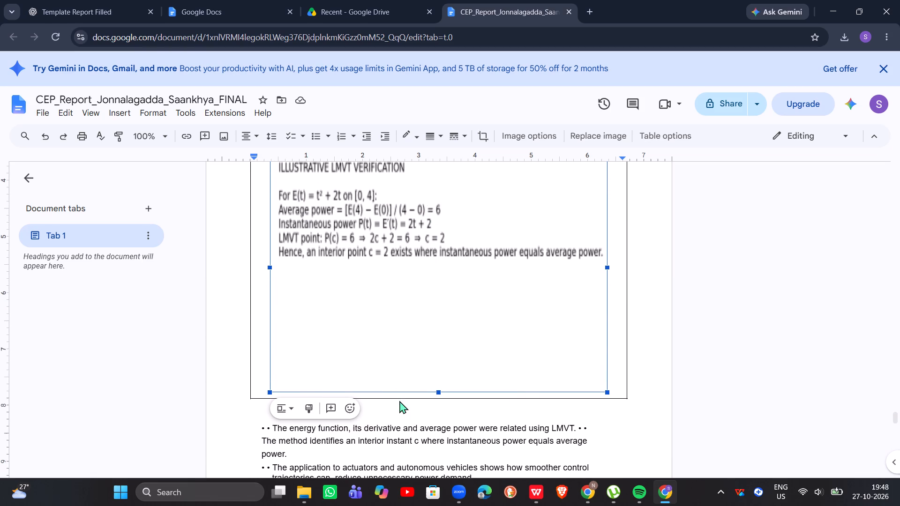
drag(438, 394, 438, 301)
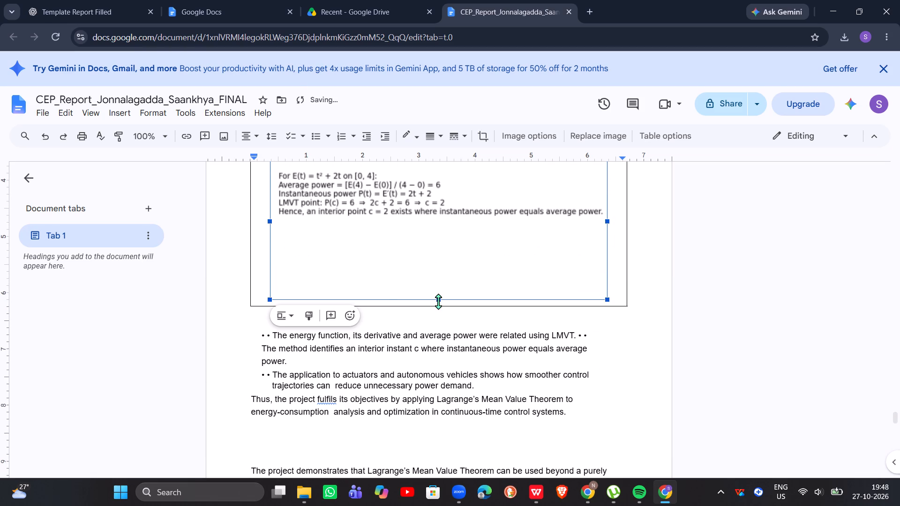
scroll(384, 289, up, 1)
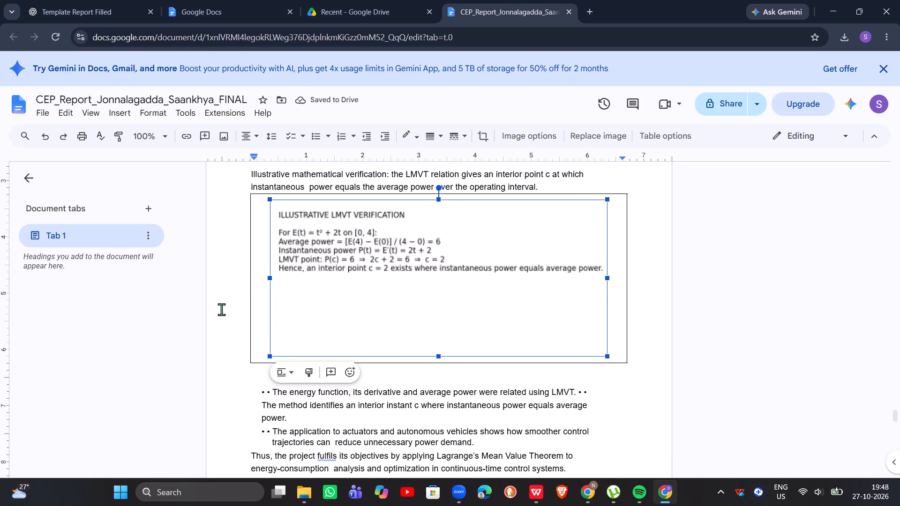
Crop the empty area below the last text line off the bottom of the ILLUSTRATIVE LMVT VERIFICATION image.
click(221, 309)
double_click(326, 289)
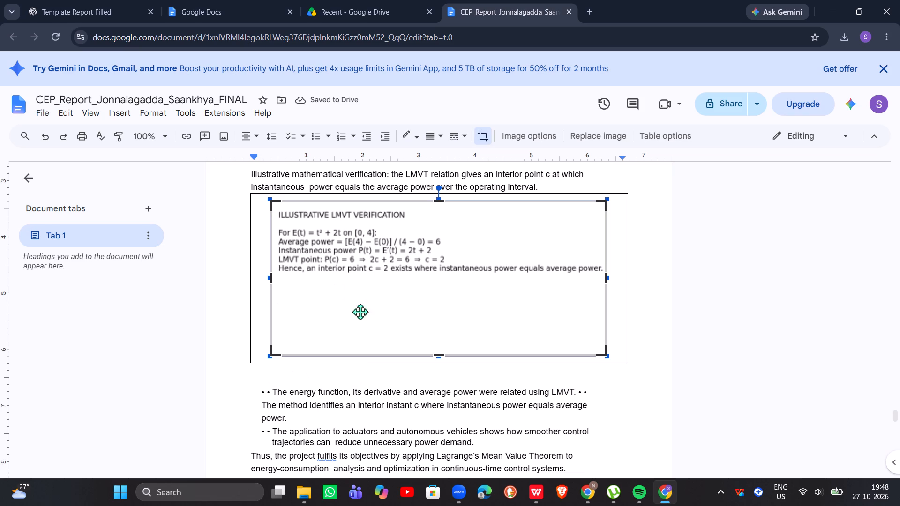
drag(440, 356, 424, 292)
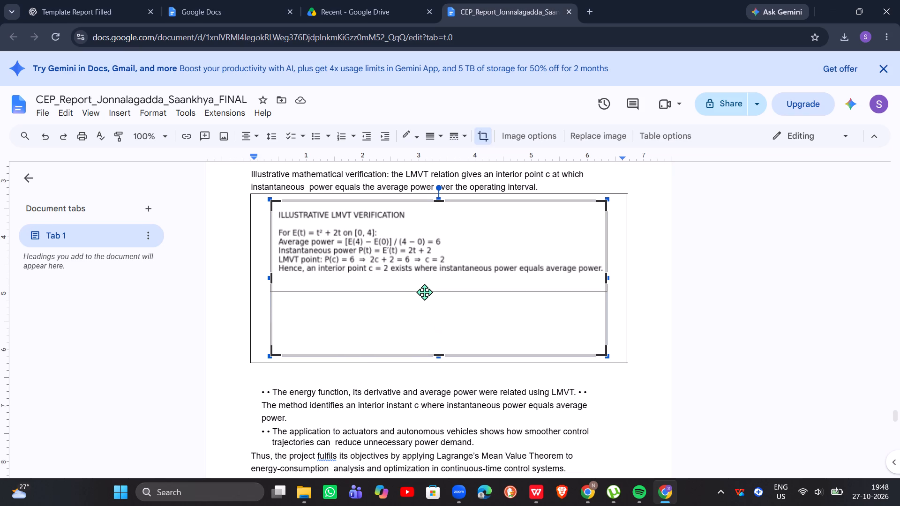
click(222, 333)
key(Return)
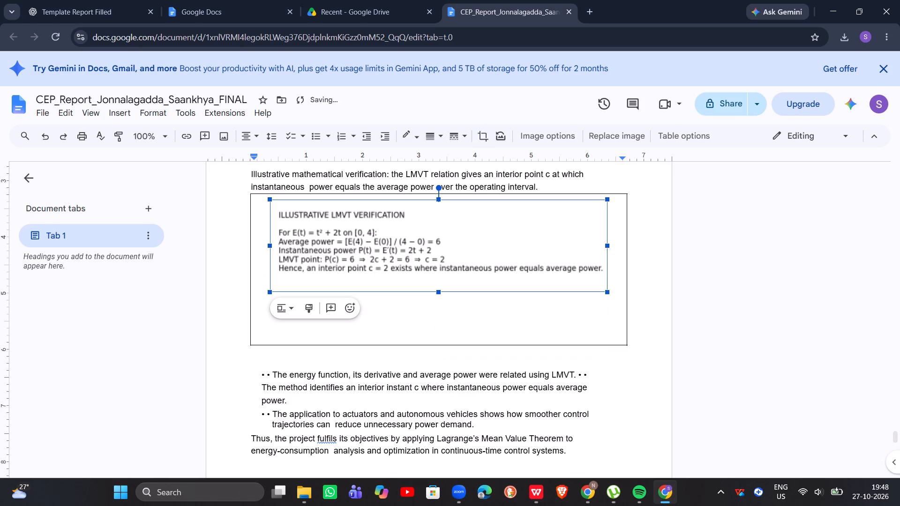
Stretch the cropped verification image vertically so it fills the bordered box.
drag(440, 292, 439, 338)
click(208, 382)
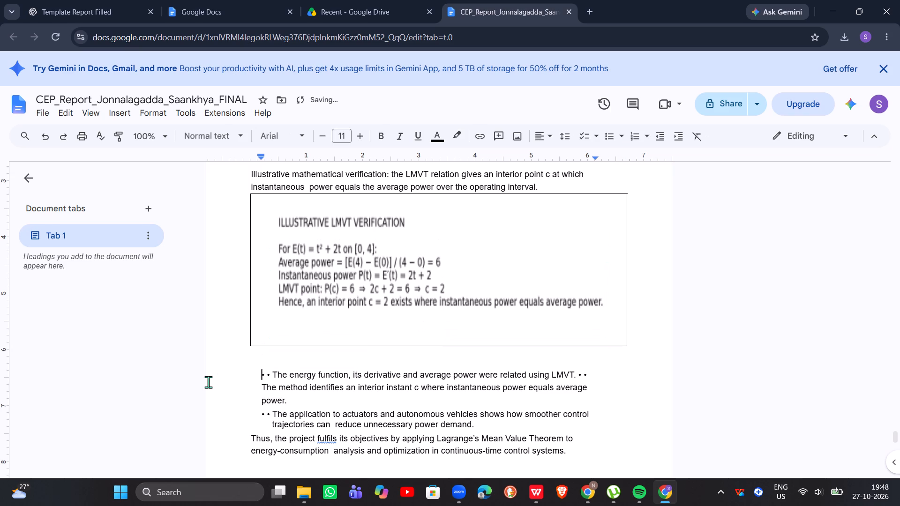
Delete the duplicate bullets in front of the "The energy function" and "The application to actuators" items below the verification image.
scroll(276, 396, down, 1)
click(271, 327)
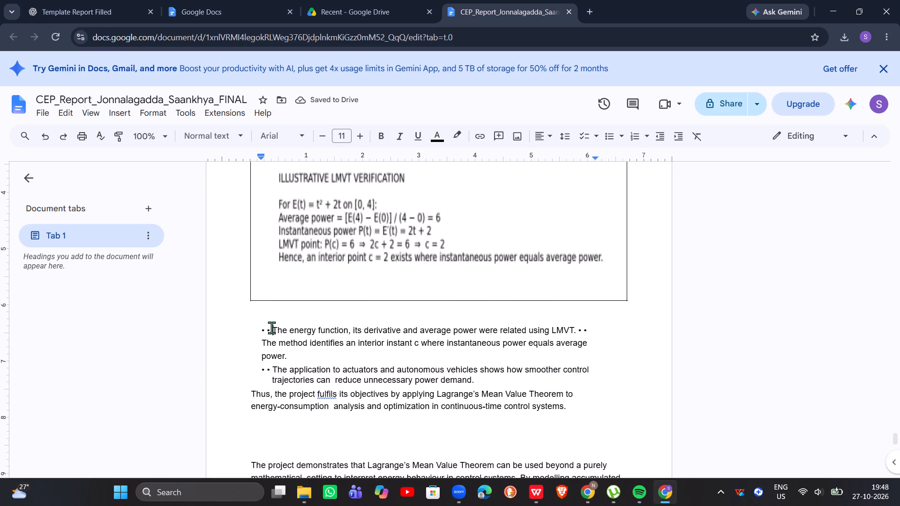
key(BackSpace)
key(BackSpace)
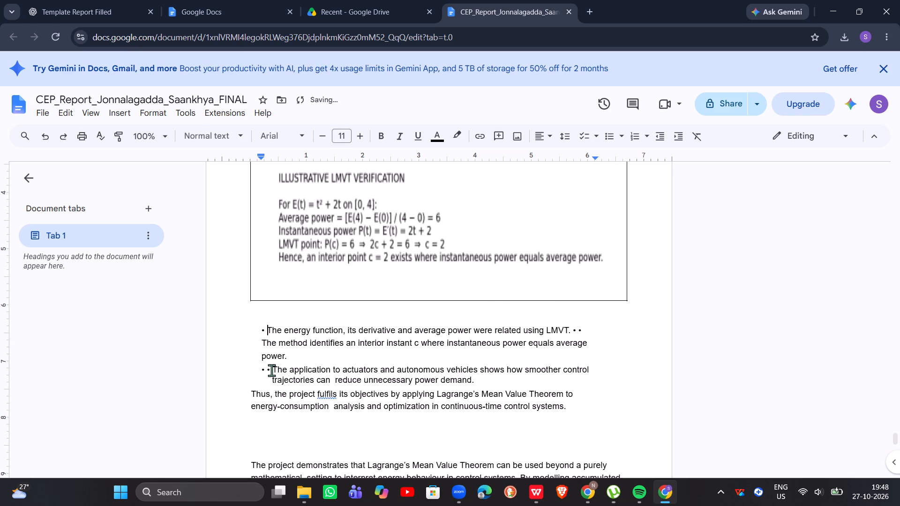
click(271, 370)
key(BackSpace)
key(BackSpace)
Move the "The method identifies" item onto its own line after "LMVT." and delete its duplicate bullet.
scroll(311, 306, up, 3)
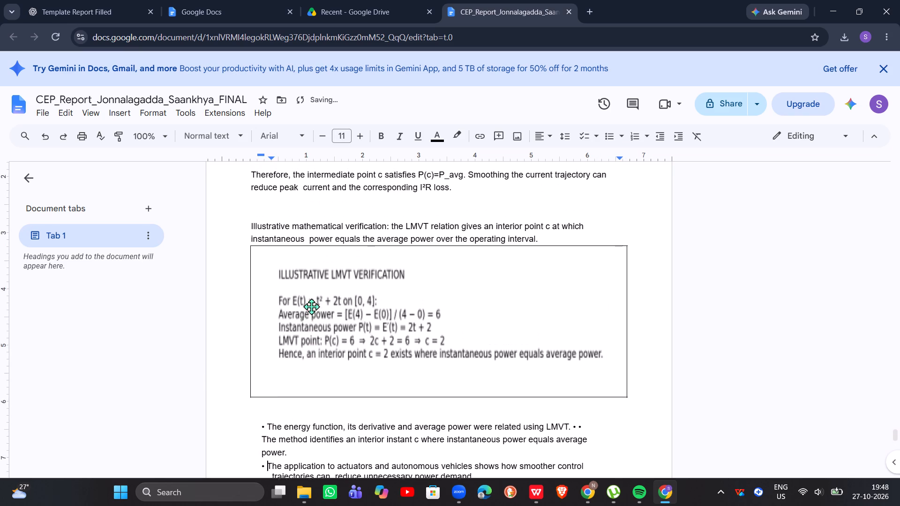
scroll(311, 306, down, 2)
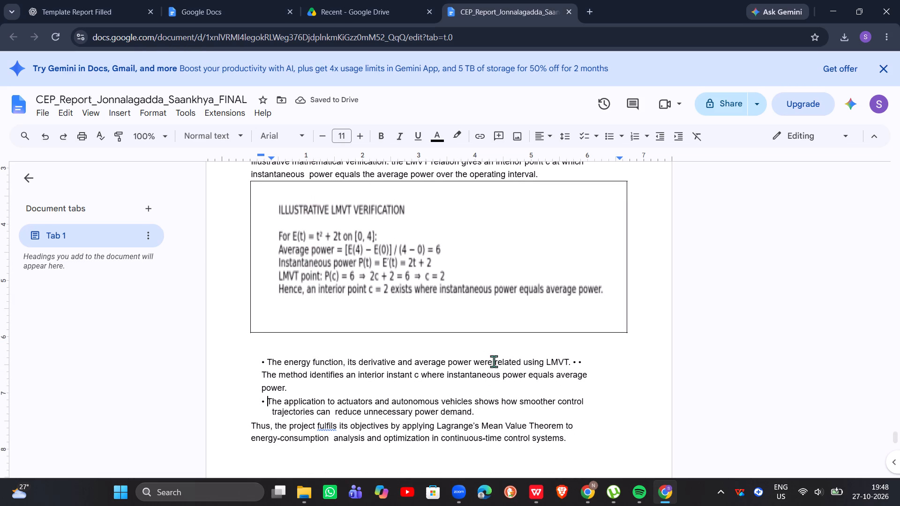
click(573, 363)
key(Return)
click(274, 375)
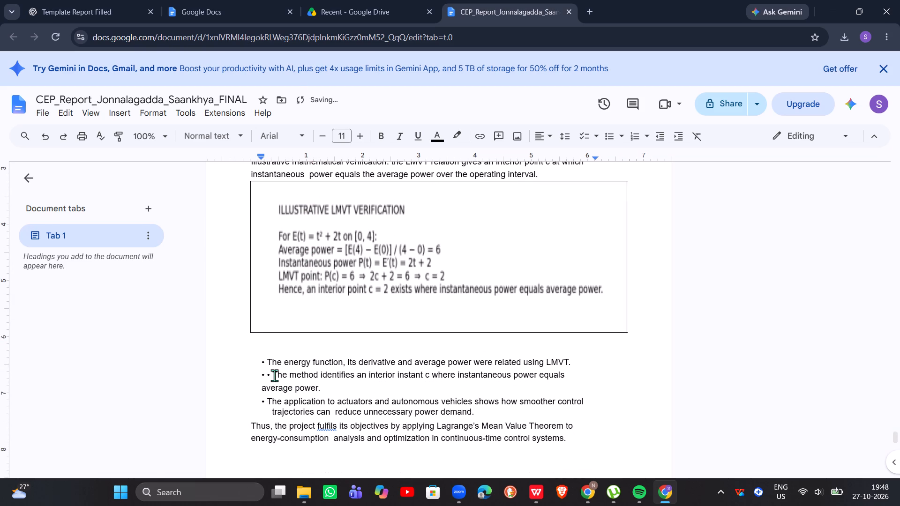
key(BackSpace)
key(BackSpace)
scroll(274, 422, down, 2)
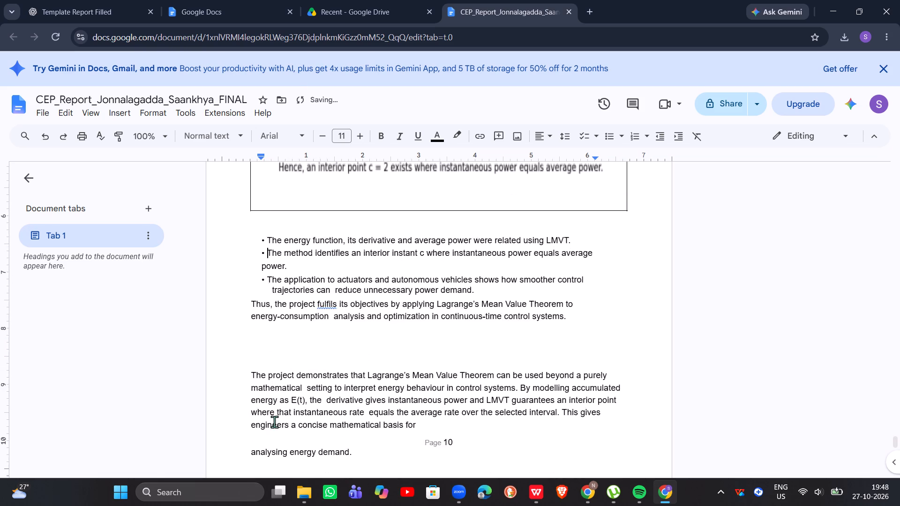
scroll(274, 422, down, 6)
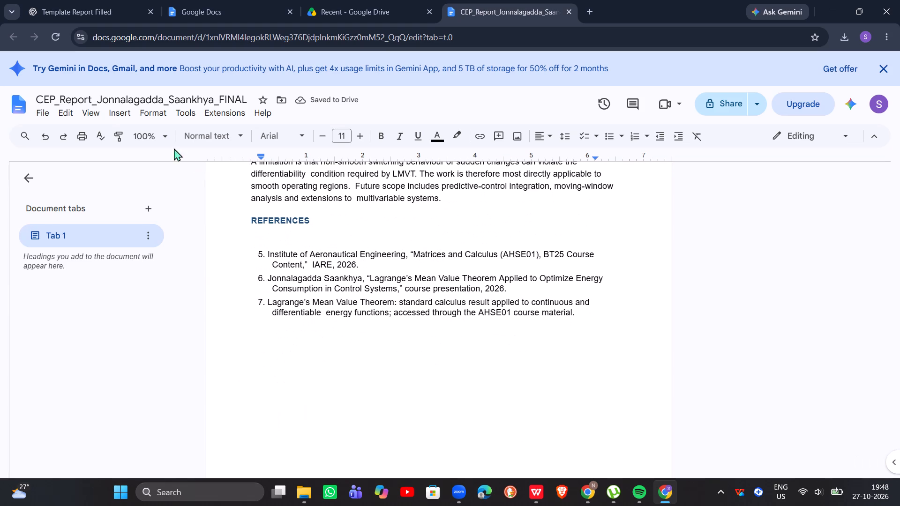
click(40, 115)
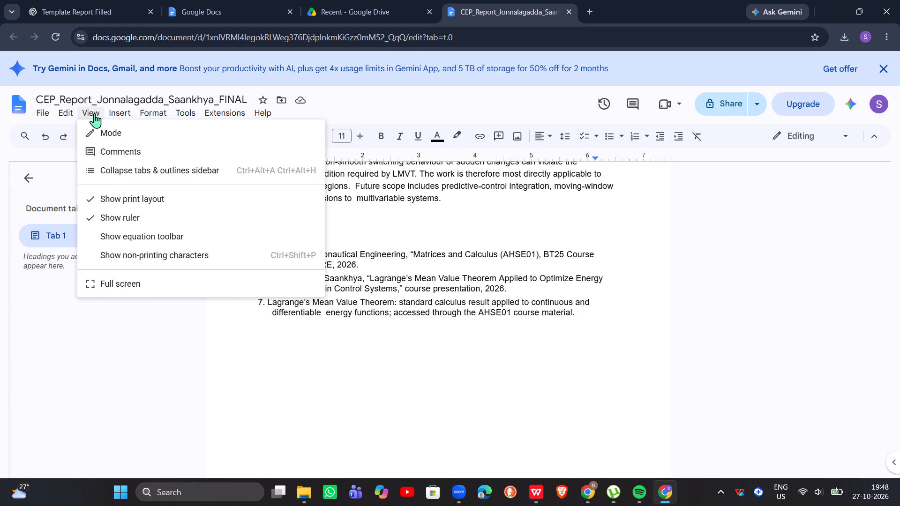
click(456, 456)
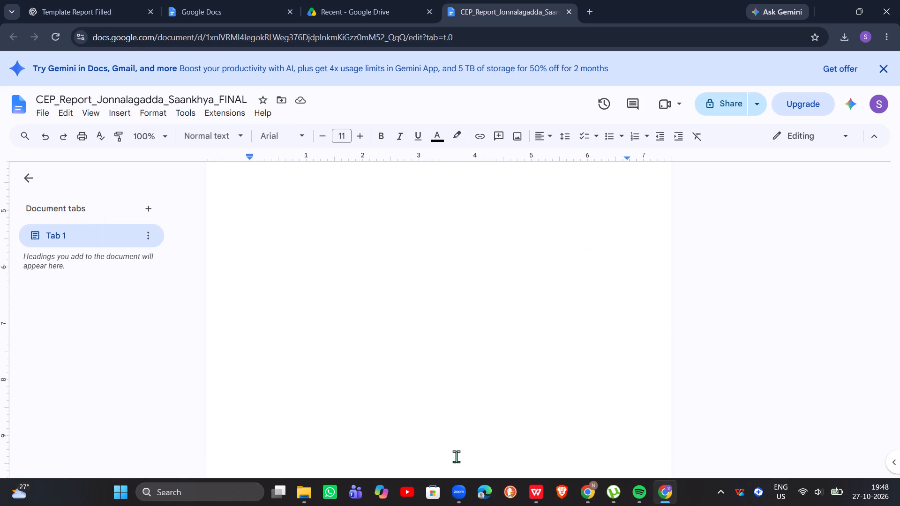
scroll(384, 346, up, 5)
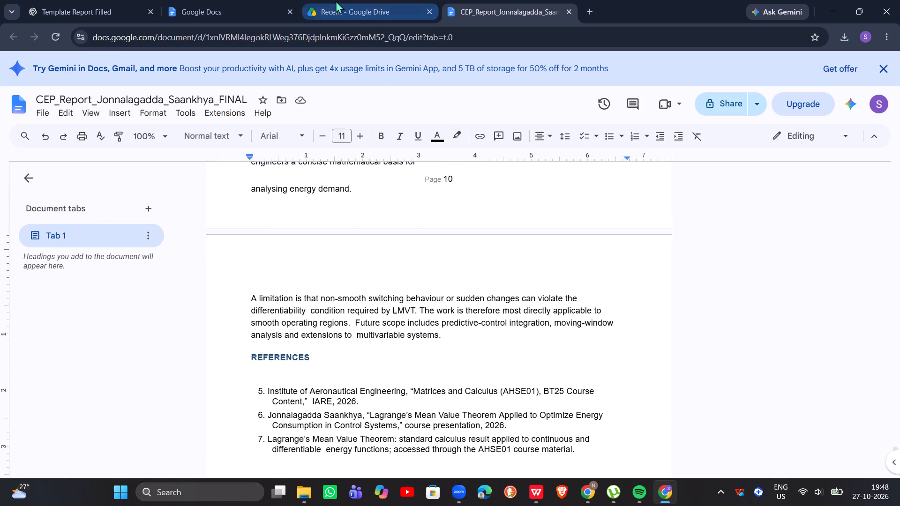
Switch to Google Drive, refresh the Recent files and open the Google Docs version of the CEP report.
click(336, 0)
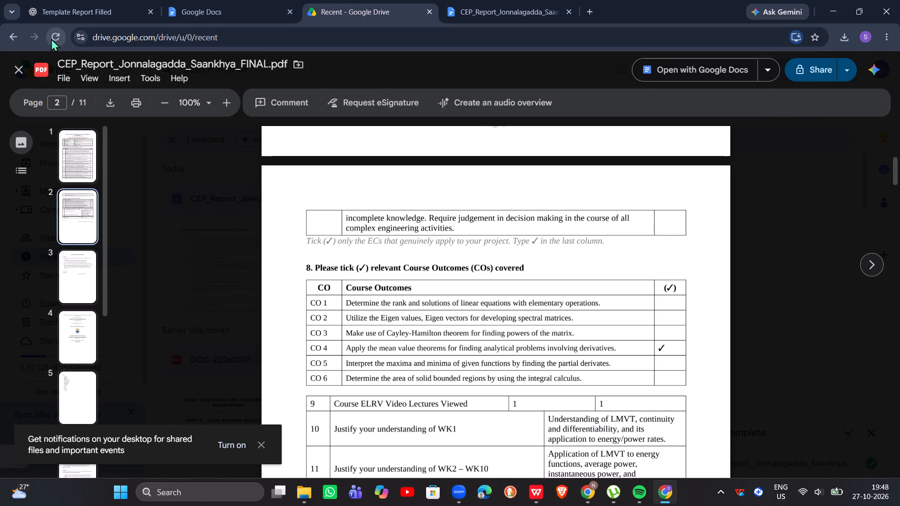
click(51, 38)
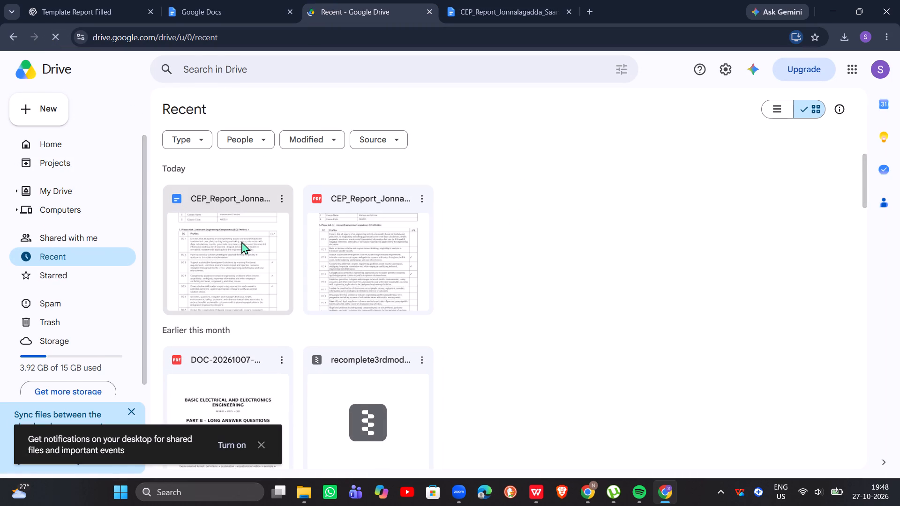
click(226, 194)
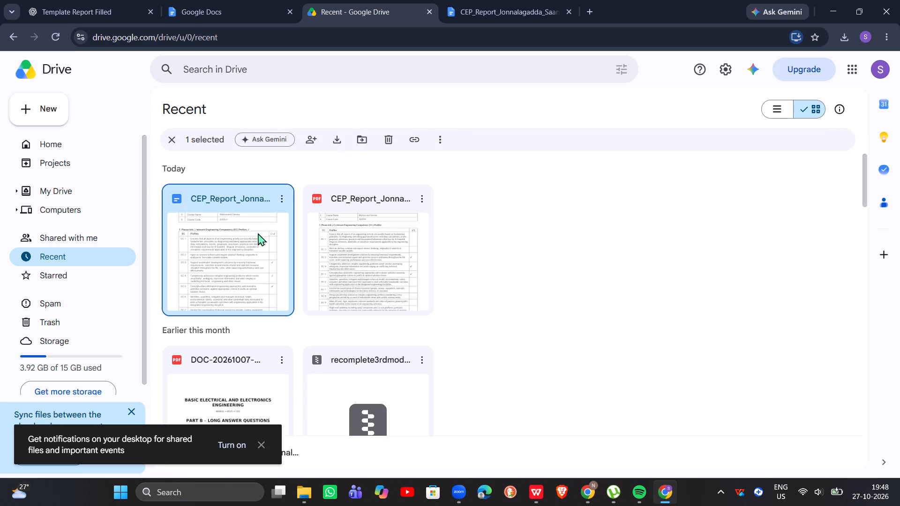
double_click(253, 258)
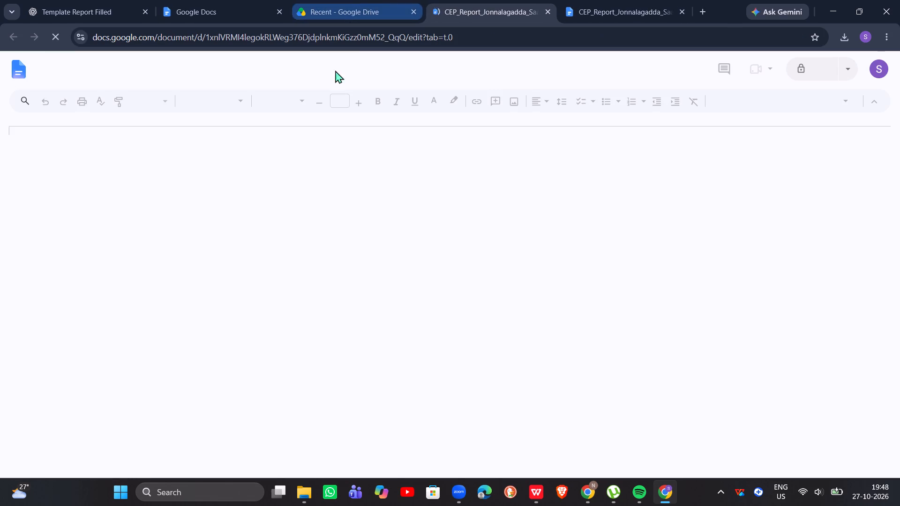
Look through the opening pages of the Google Docs version of the CEP report to check its tables and page layout.
scroll(330, 266, down, 2)
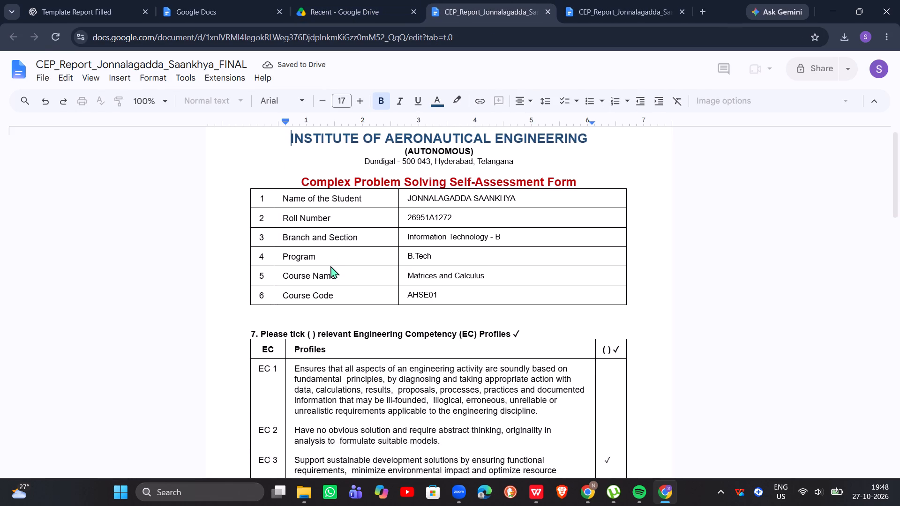
scroll(330, 266, down, 7)
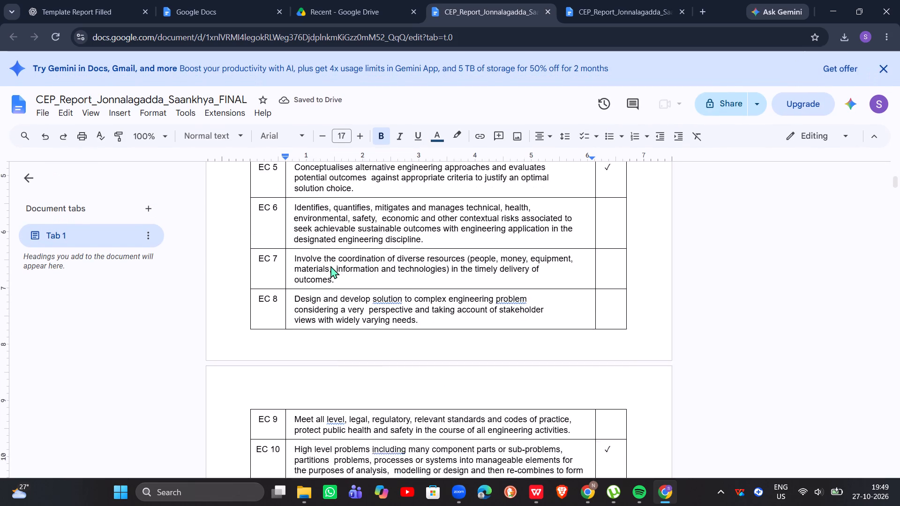
scroll(330, 266, down, 14)
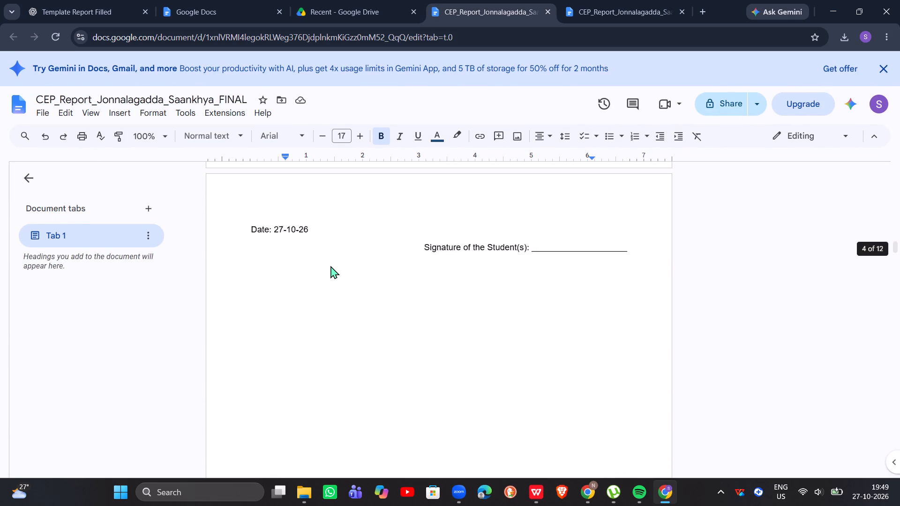
scroll(330, 266, down, 6)
scroll(330, 266, up, 2)
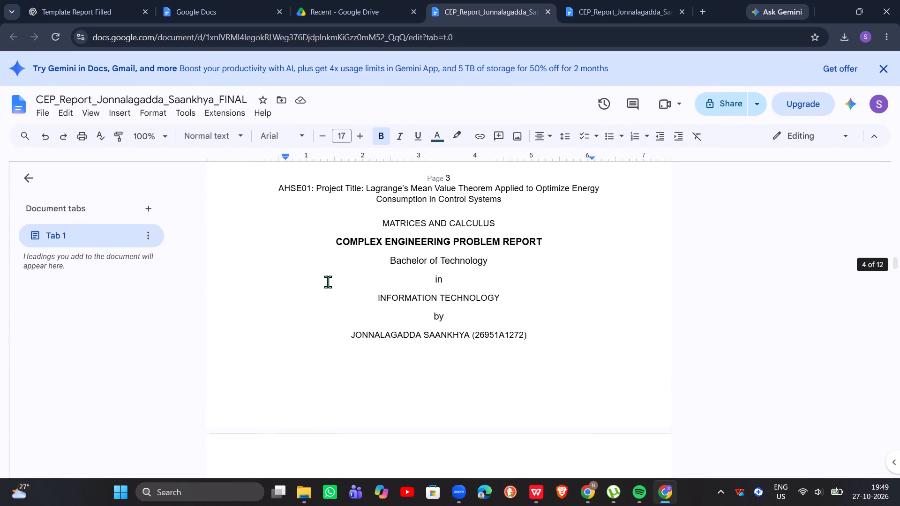
scroll(328, 282, up, 16)
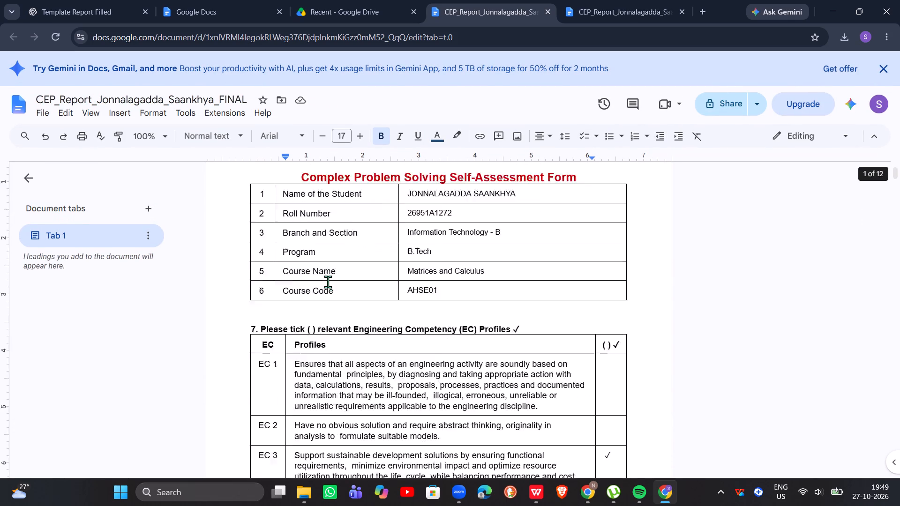
scroll(328, 282, up, 6)
scroll(328, 282, down, 9)
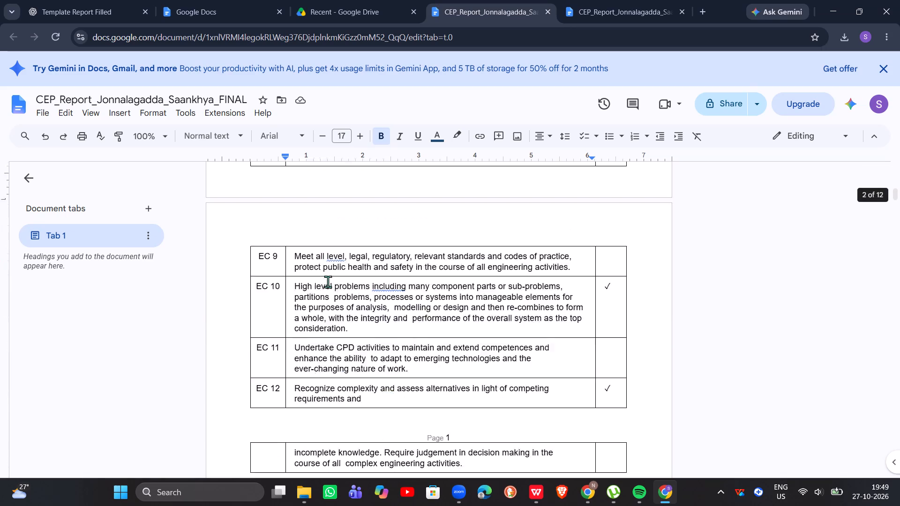
scroll(328, 282, down, 2)
Switch to Google Drive, open the PDF version of the CEP report and look through its pages for comparison.
click(363, 1)
double_click(353, 232)
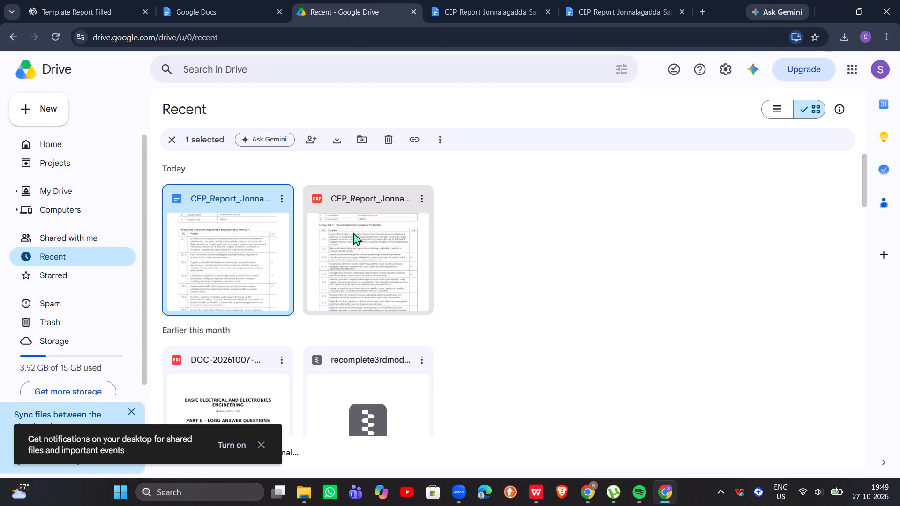
scroll(353, 232, down, 8)
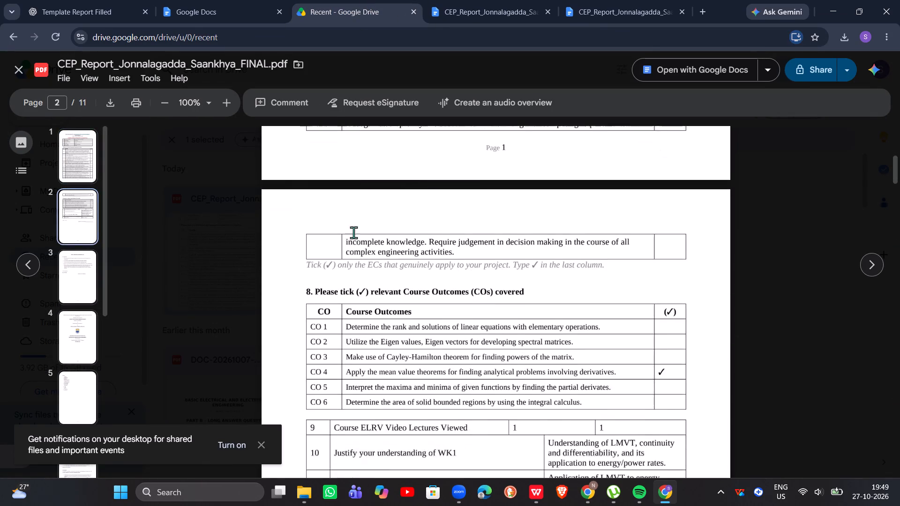
scroll(353, 232, down, 2)
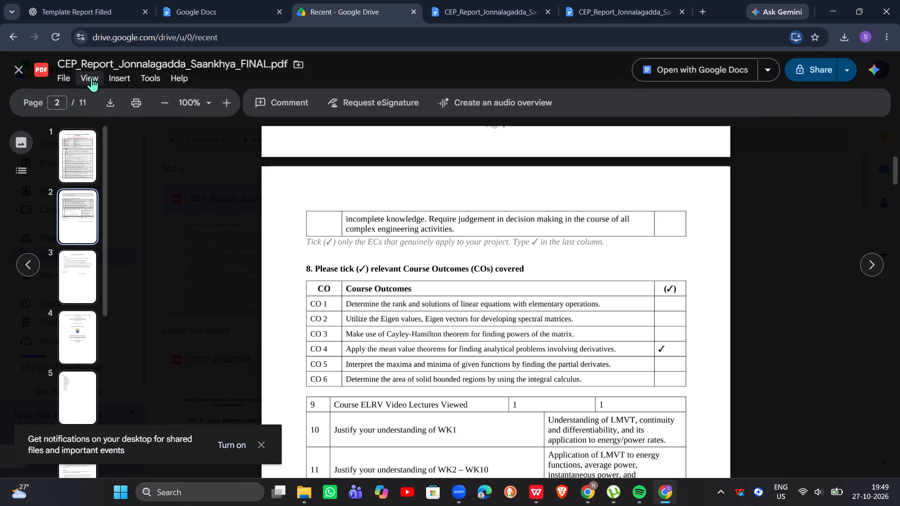
click(65, 78)
scroll(508, 269, down, 13)
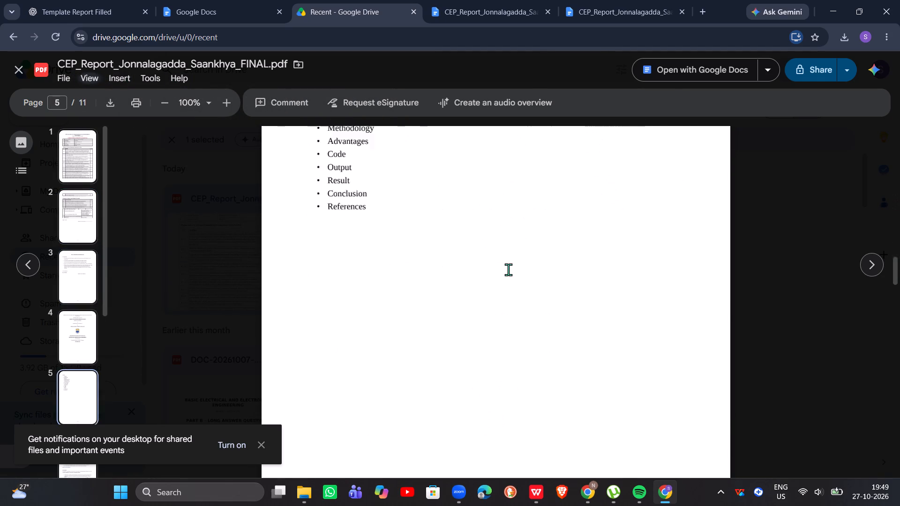
Return to the Google Docs version and examine the Course Outcomes table, rows 9 to 12 and the signature page.
click(502, 0)
scroll(389, 255, down, 1)
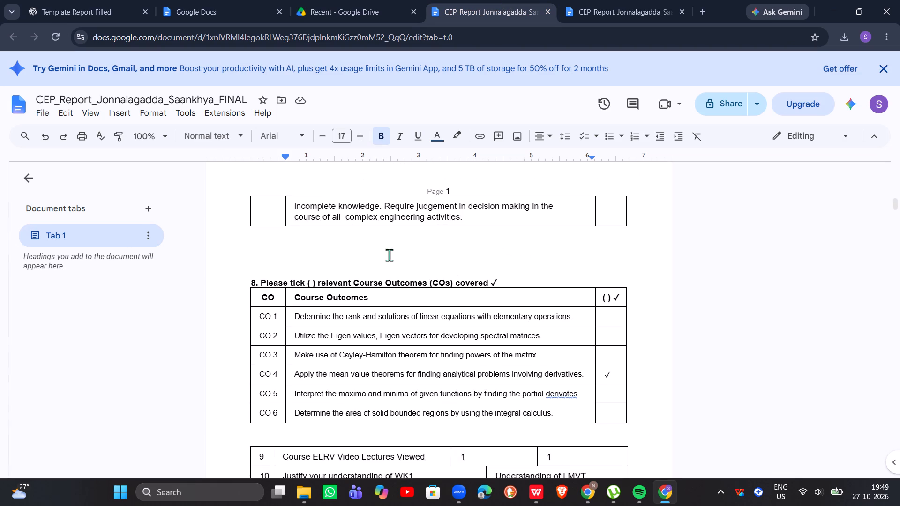
scroll(389, 255, down, 3)
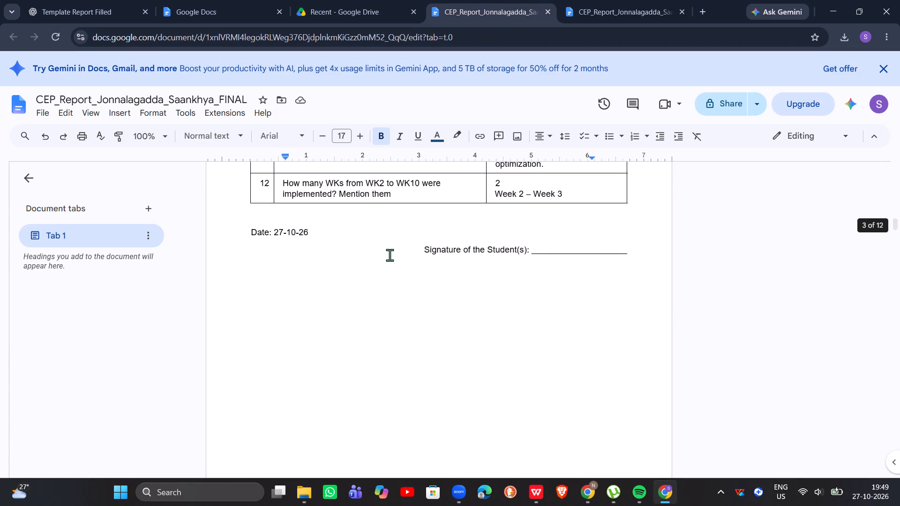
scroll(390, 255, down, 1)
scroll(390, 255, up, 4)
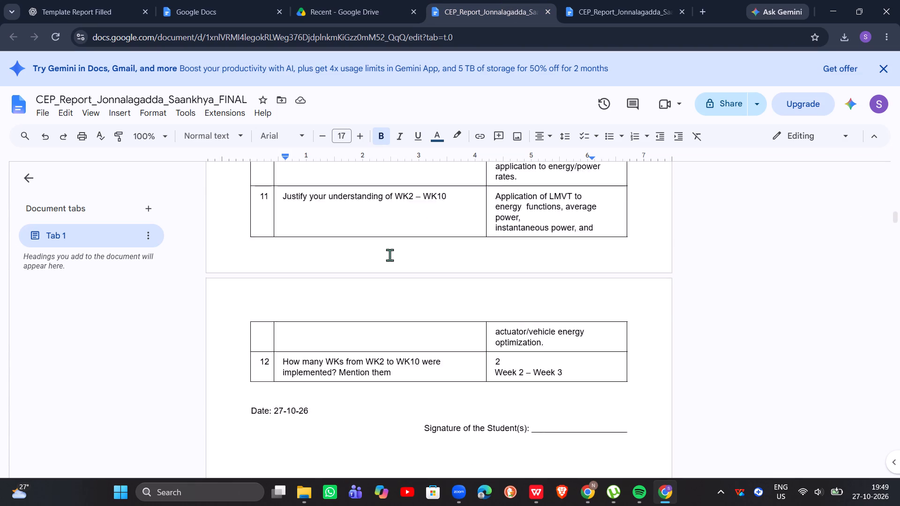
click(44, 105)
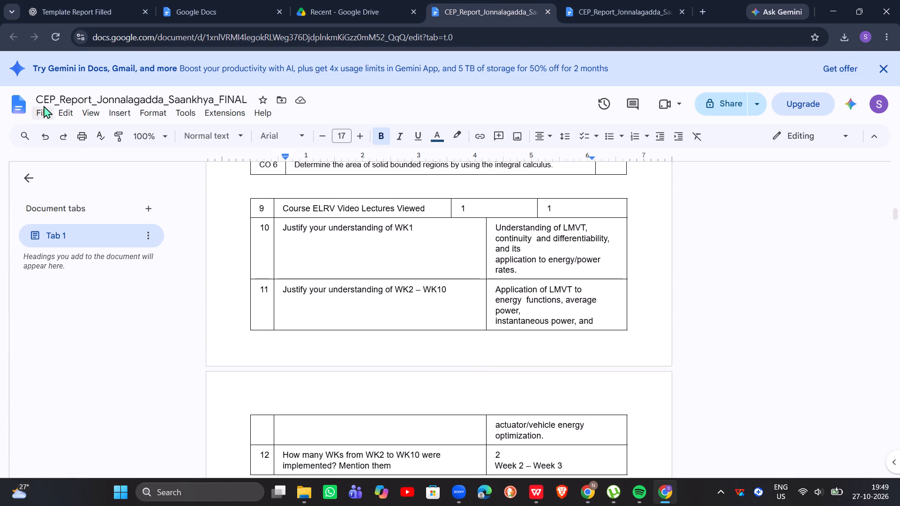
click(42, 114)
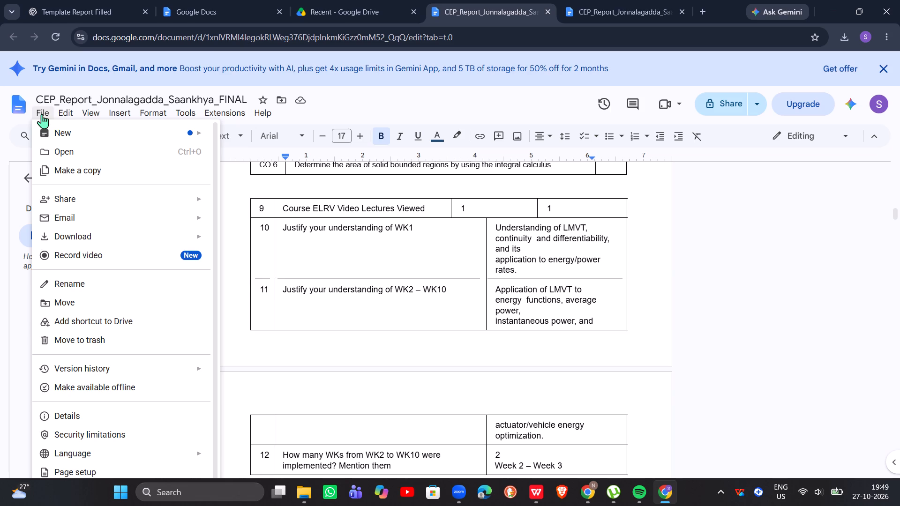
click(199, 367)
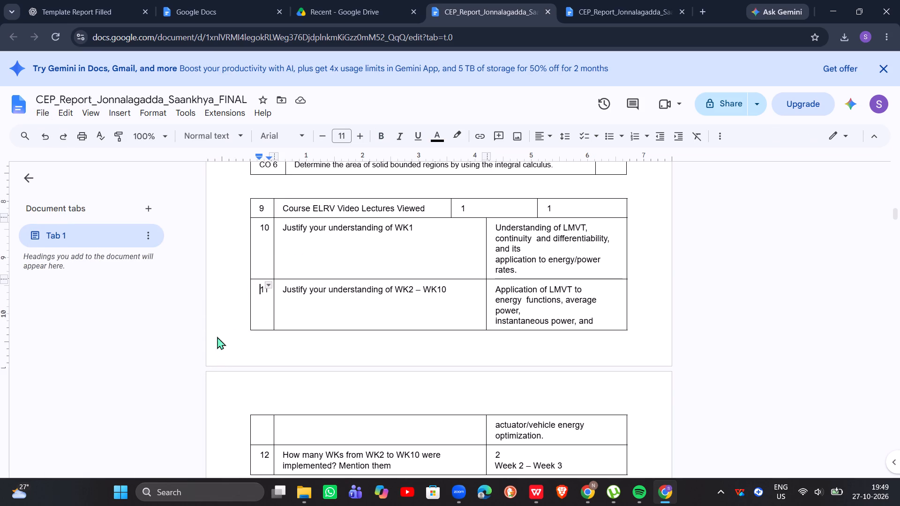
Examine the EC 9 to EC 12 rows, the page break at "Page 1" and the following tables in the Google Docs version.
scroll(240, 313, up, 7)
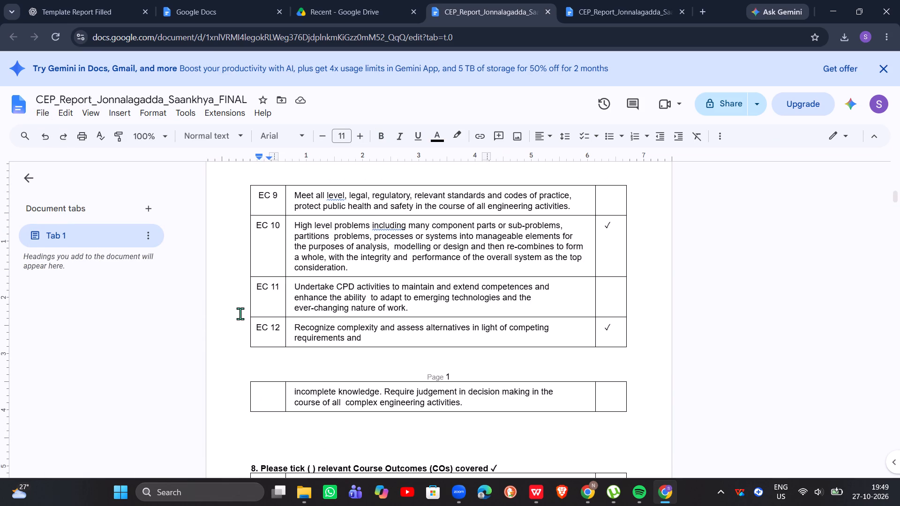
scroll(240, 313, up, 1)
scroll(280, 365, down, 2)
scroll(328, 366, right, 1)
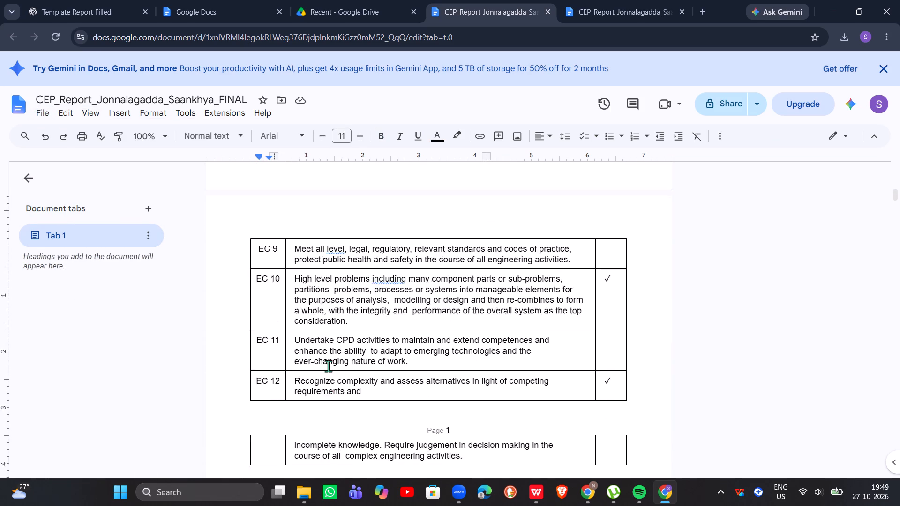
scroll(328, 366, right, 1)
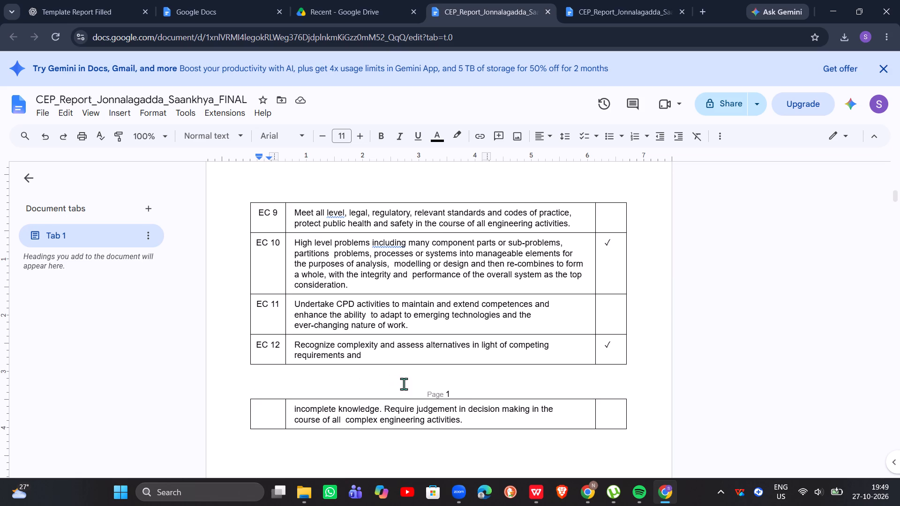
scroll(404, 384, down, 1)
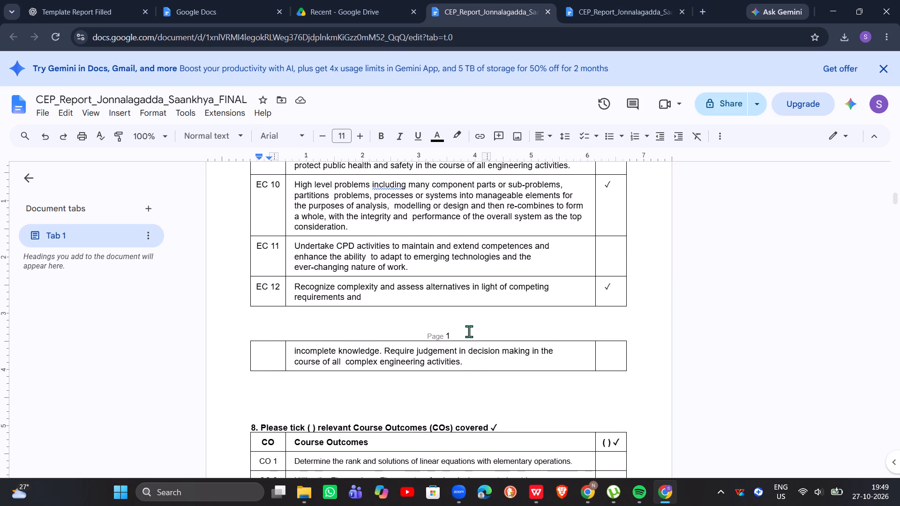
click(469, 331)
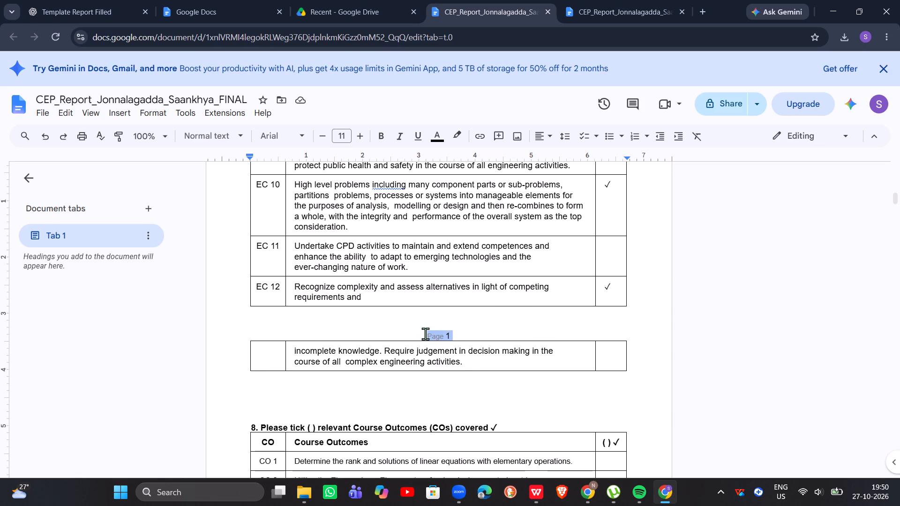
click(418, 396)
scroll(418, 396, down, 6)
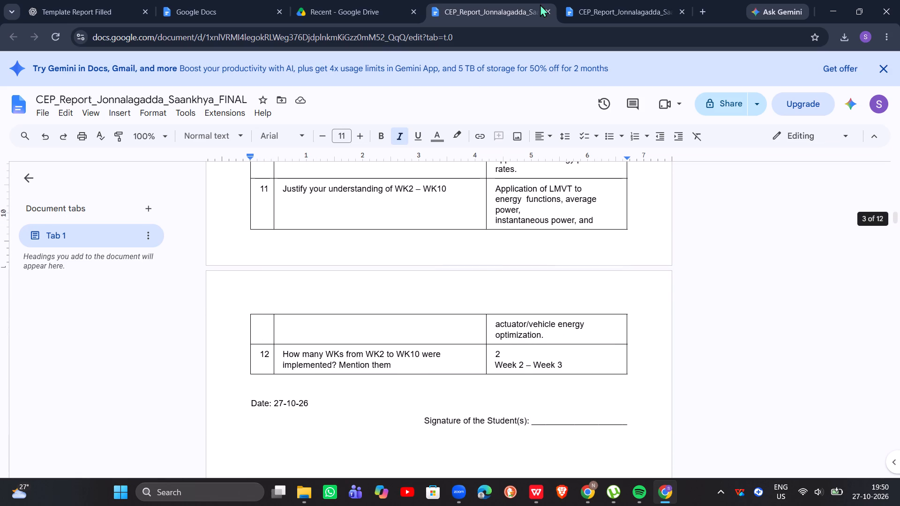
Switch back to the PDF version in Google Drive and review its pages again.
click(605, 0)
click(329, 0)
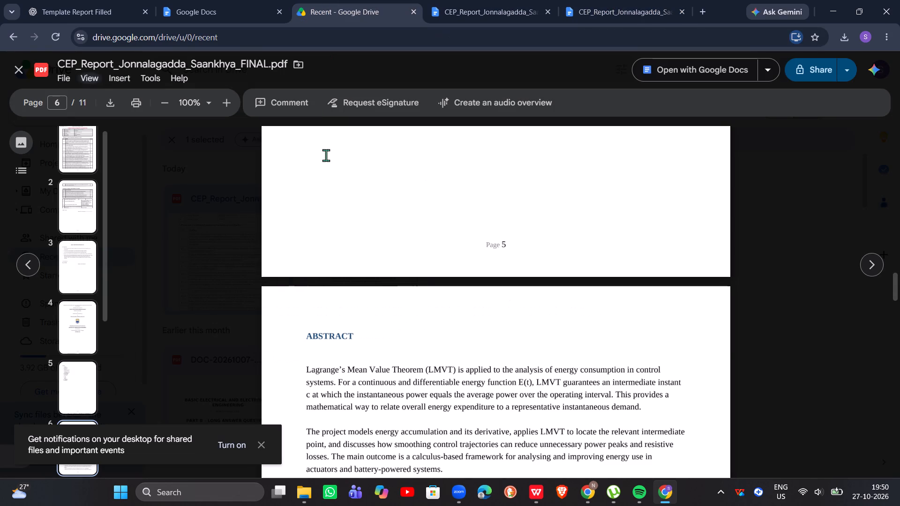
scroll(324, 172, up, 3)
scroll(324, 172, left, 1)
scroll(324, 172, down, 2)
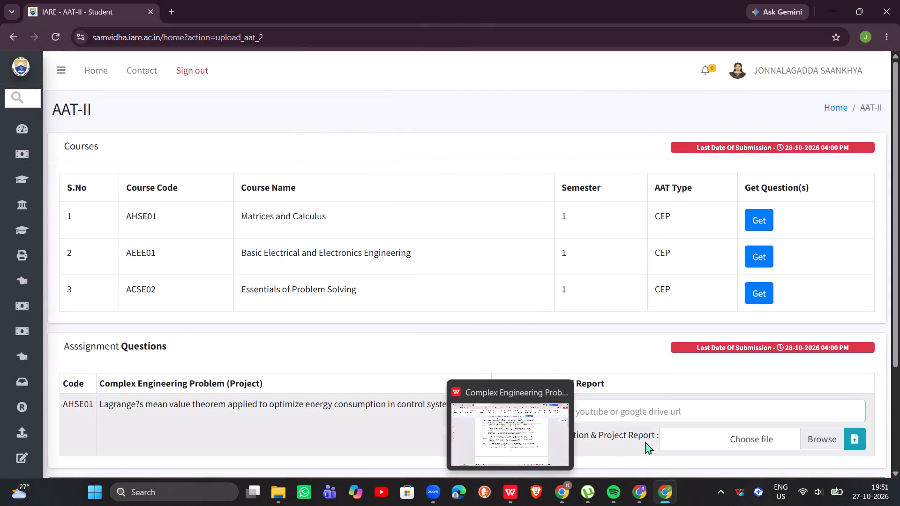
Open Google Drive in a new tab beside the AAT-II page and open the cep mc.mp4 video from My Drive.
click(169, 11)
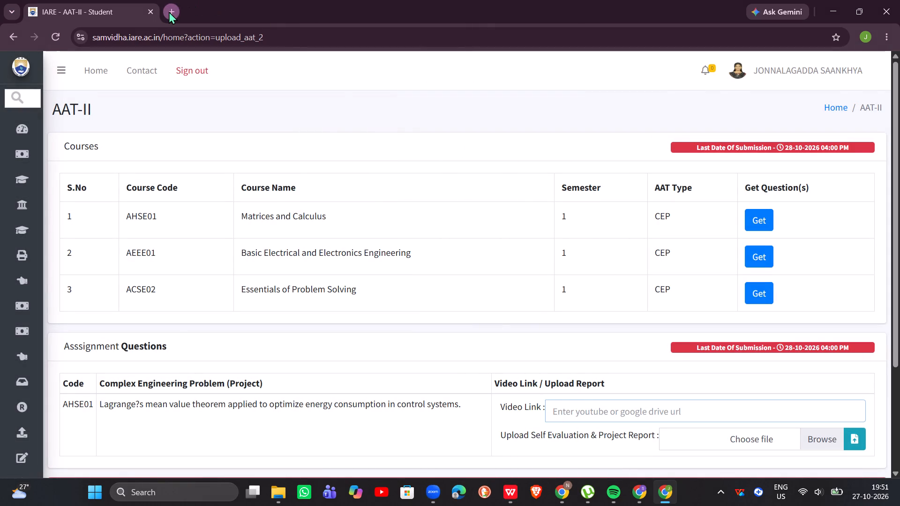
text(di)
key(BackSpace)
text(ri)
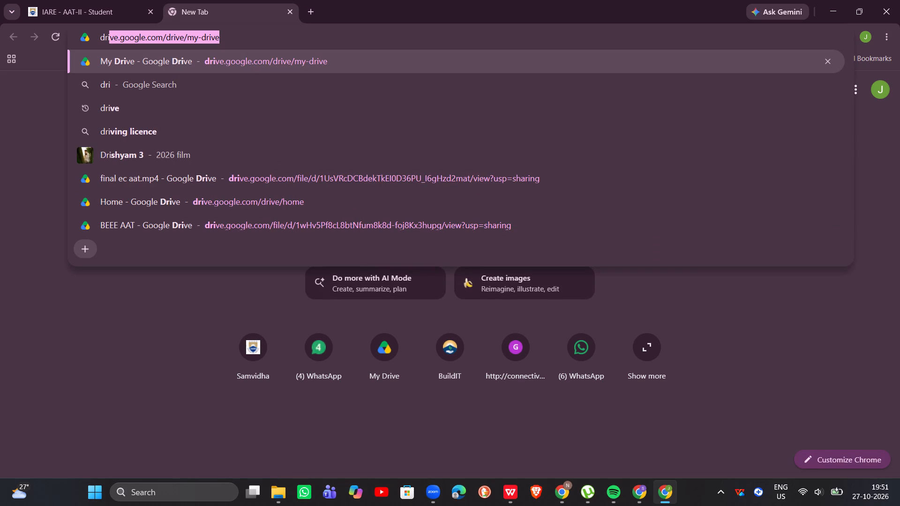
key(Return)
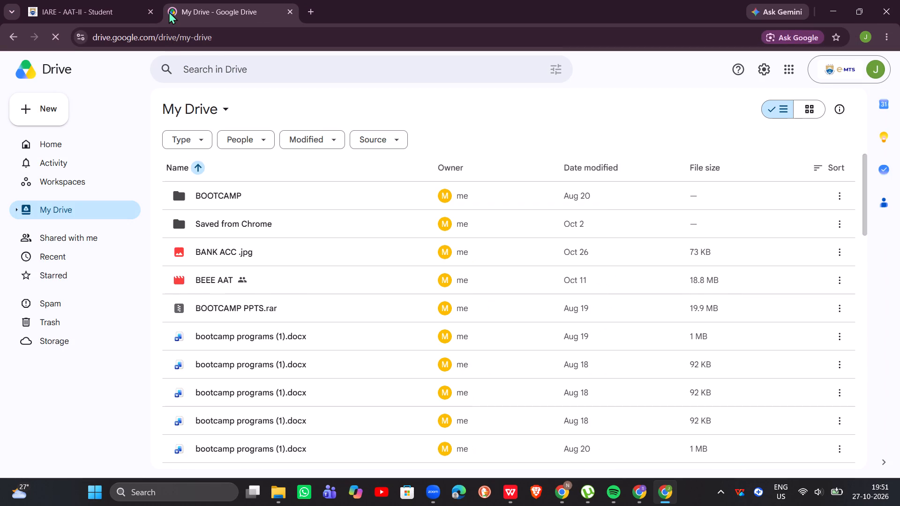
scroll(217, 340, down, 2)
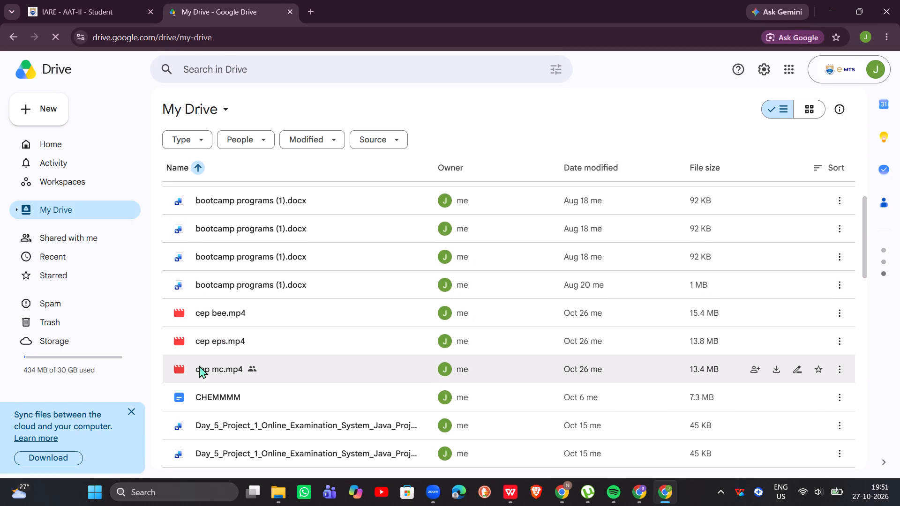
click(199, 368)
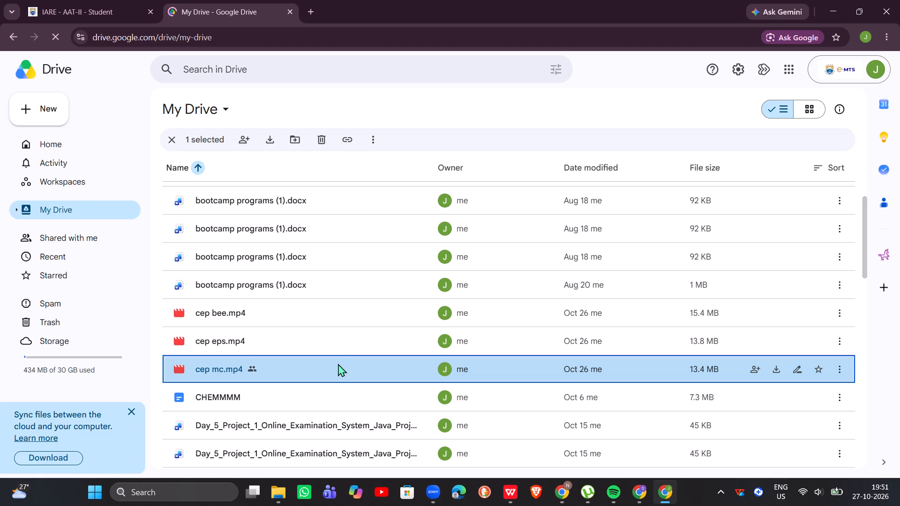
double_click(338, 364)
drag(338, 364, 353, 226)
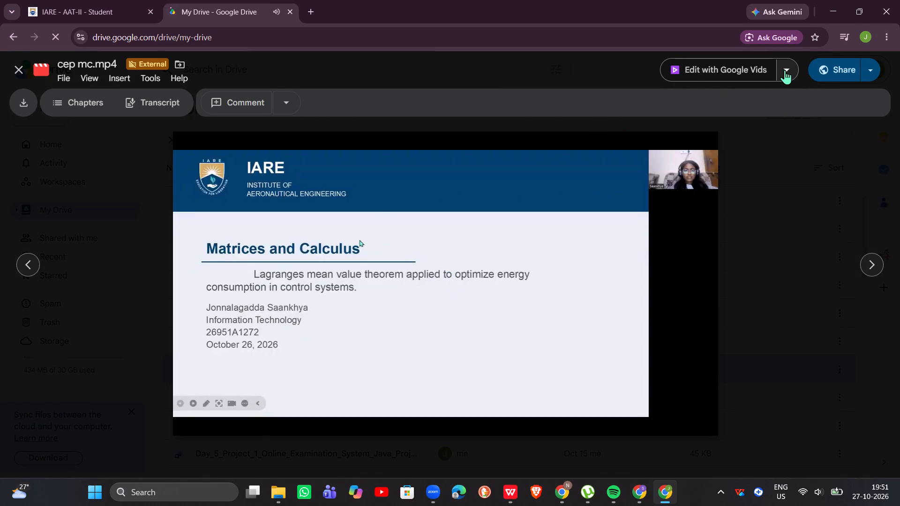
Share cep mc.mp4 so that anyone with the link has the Editor role.
click(784, 69)
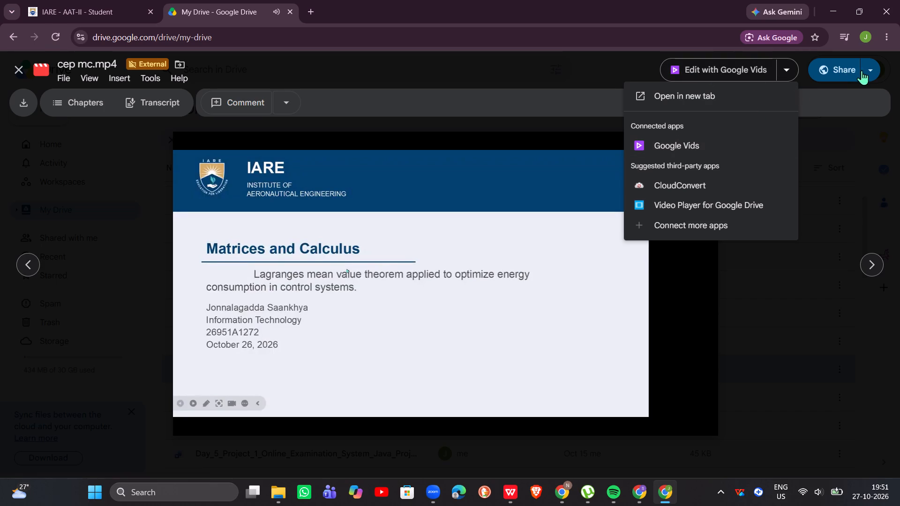
click(876, 74)
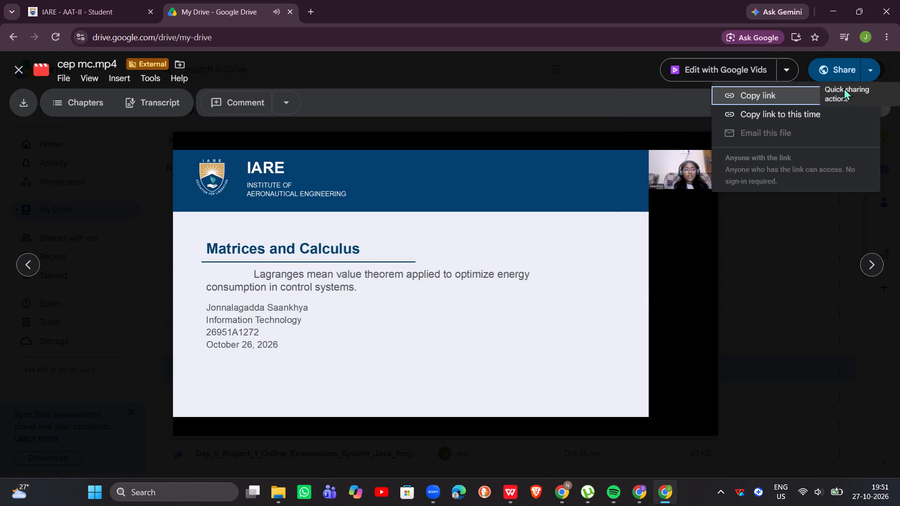
click(841, 65)
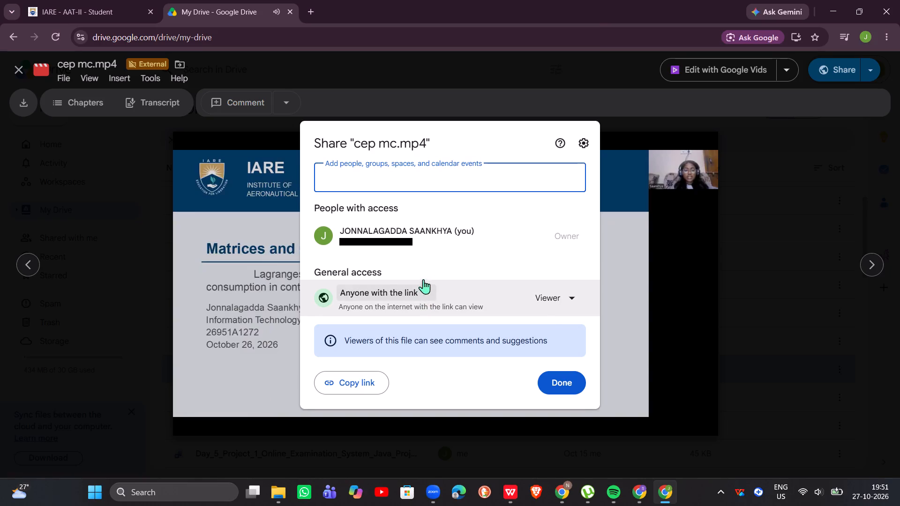
click(553, 296)
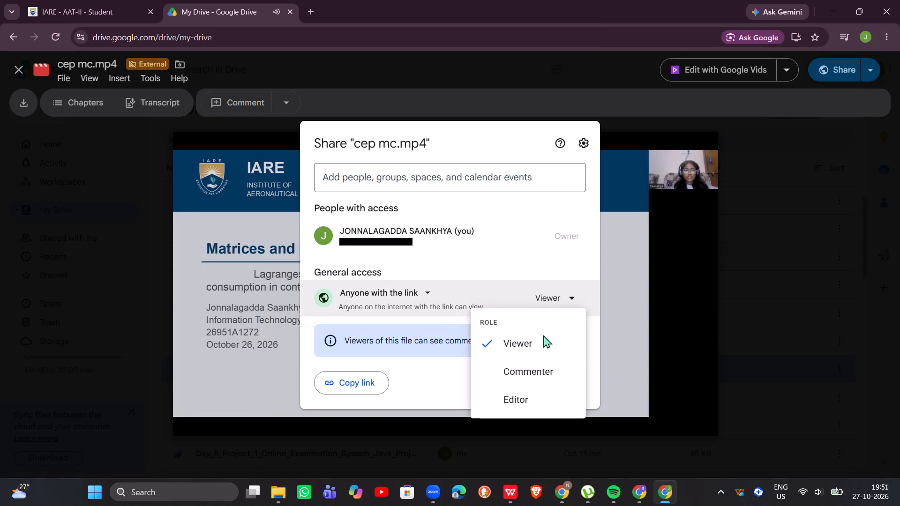
click(497, 397)
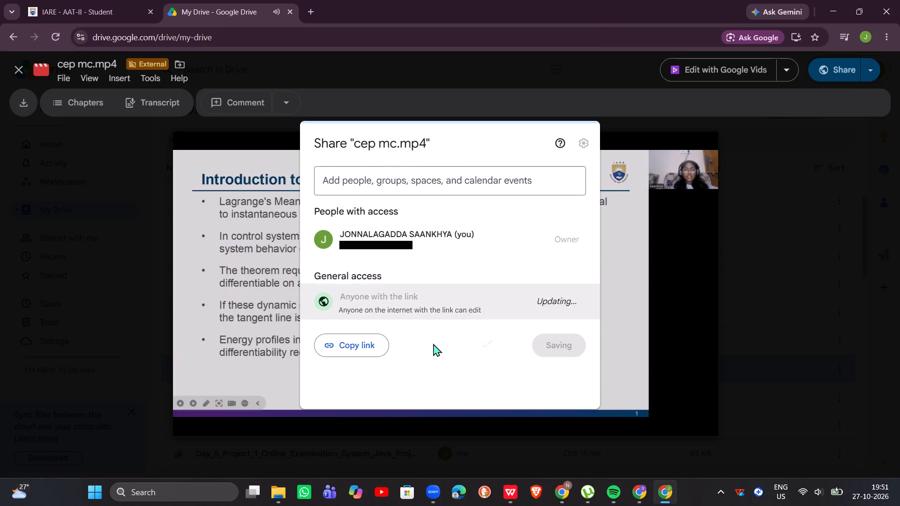
click(335, 315)
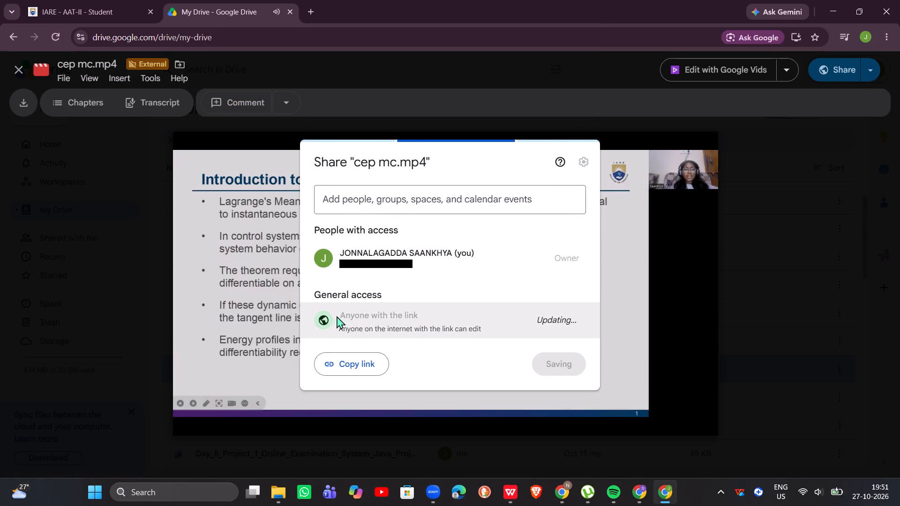
click(377, 323)
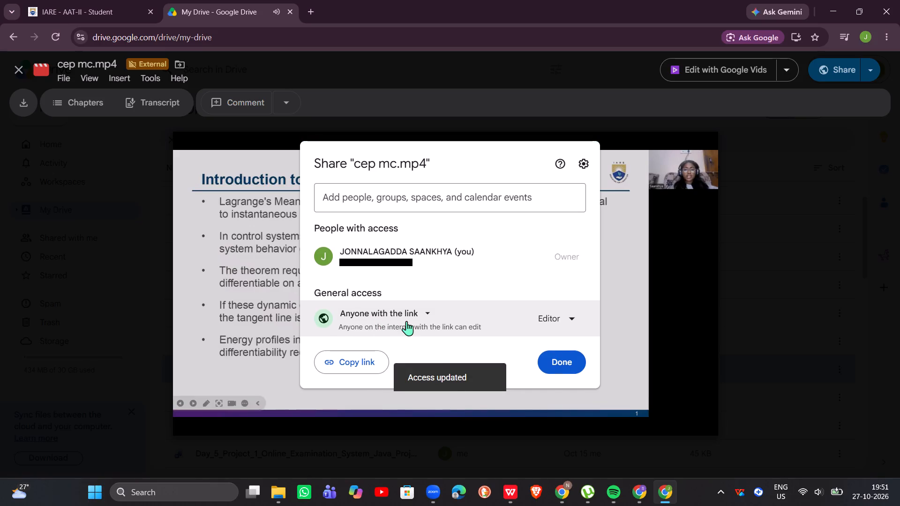
click(406, 321)
click(374, 422)
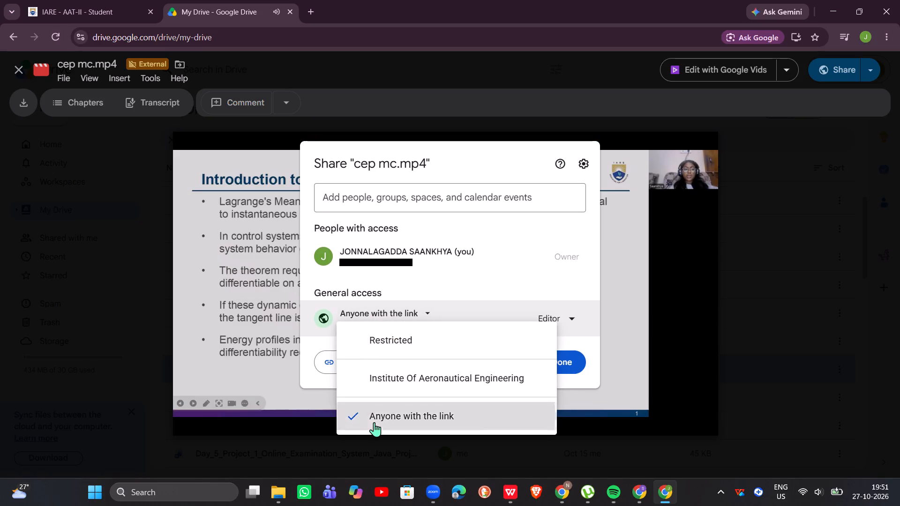
Copy the share link of cep mc.mp4 and paste it as the AHSE01 Video Link on the AAT-II page.
click(353, 363)
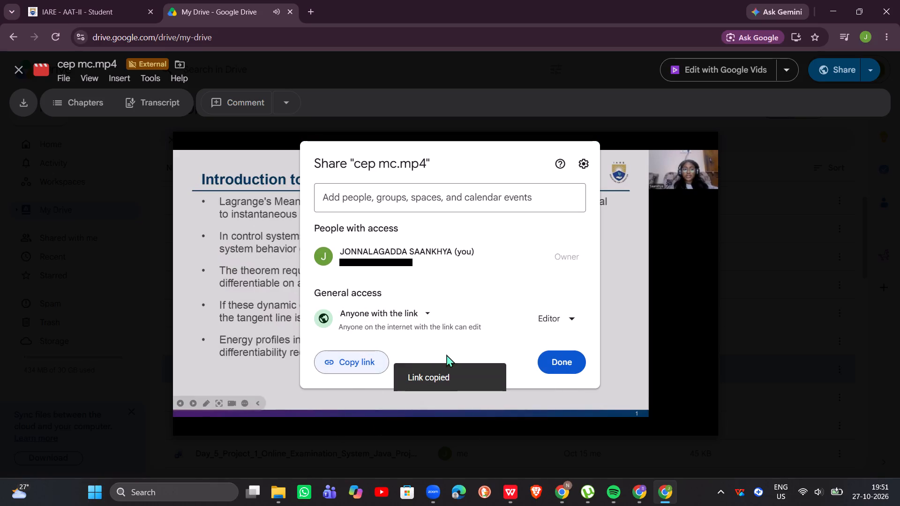
click(562, 361)
click(68, 0)
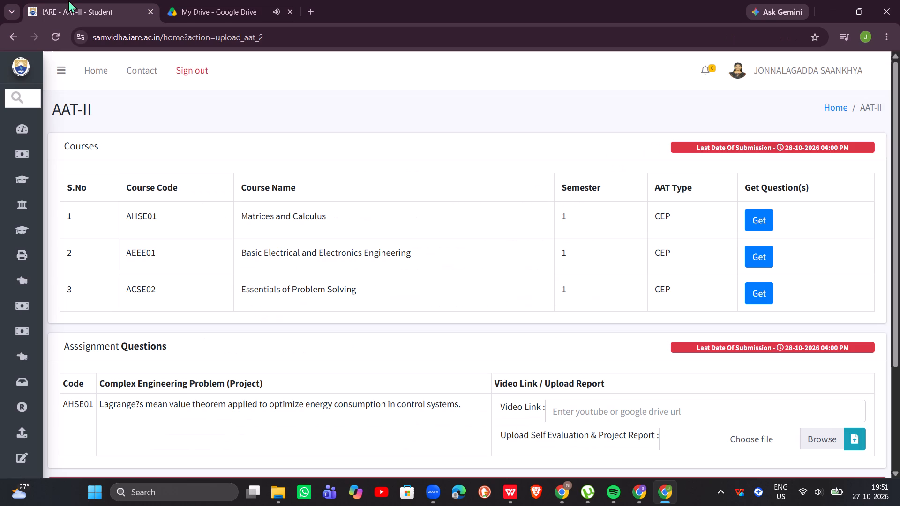
key(ctrl+v)
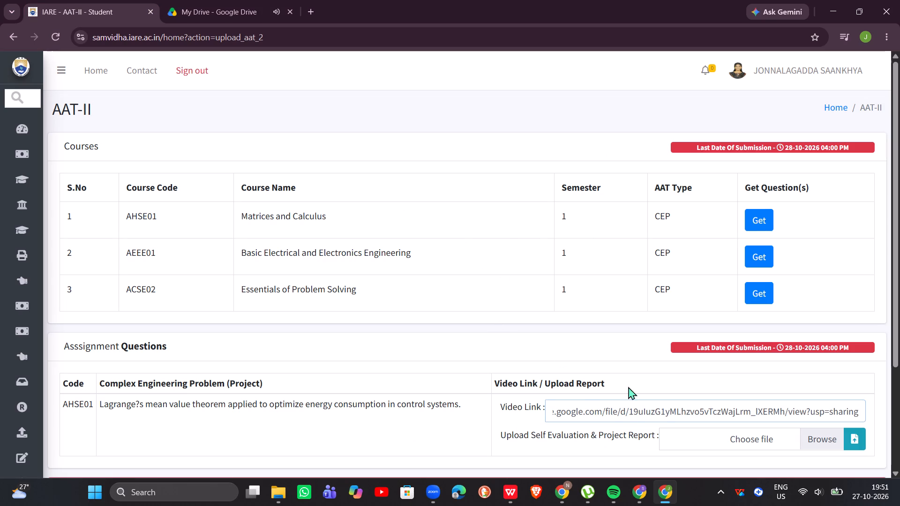
Attach the final CEP report PDF from Downloads as the AHSE01 Self Evaluation & Project Report.
click(718, 441)
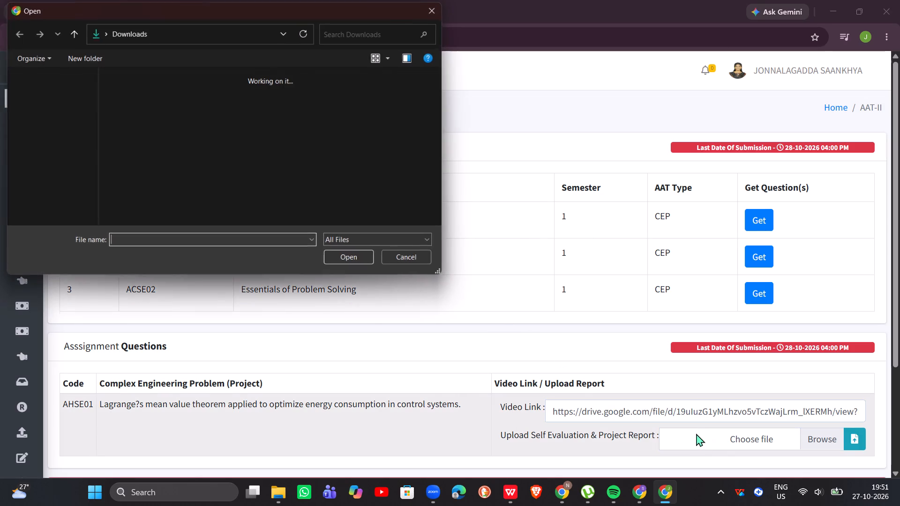
click(123, 106)
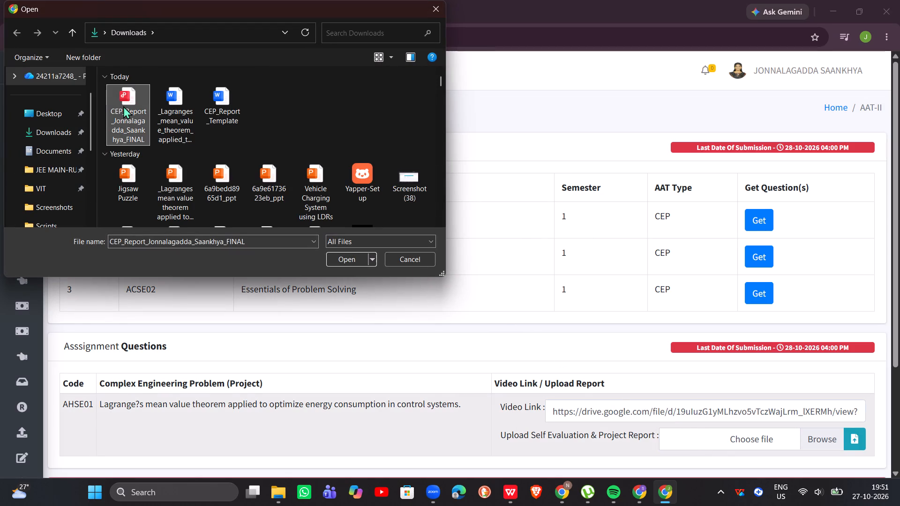
key(Return)
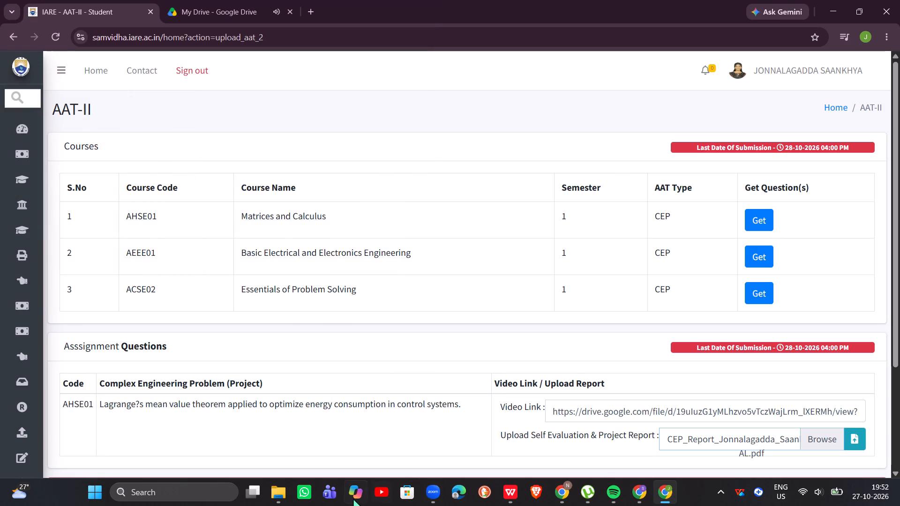
Open the final CEP report PDF from Downloads in WPS Office and review its pages from the student details through the References.
click(276, 494)
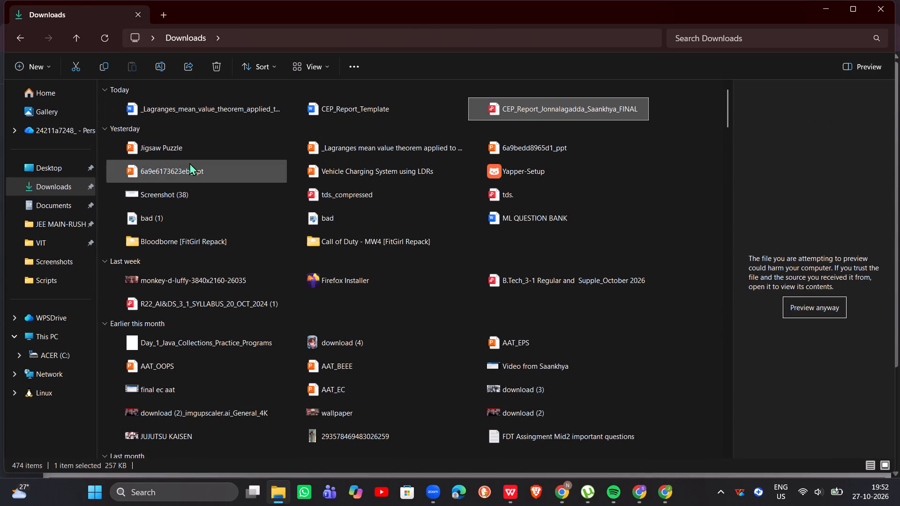
scroll(189, 163, up, 1)
double_click(499, 110)
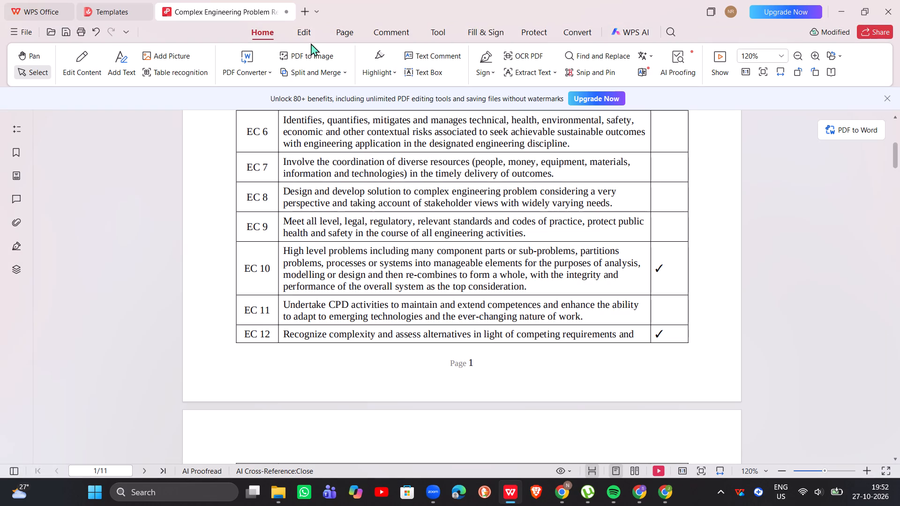
scroll(318, 274, up, 3)
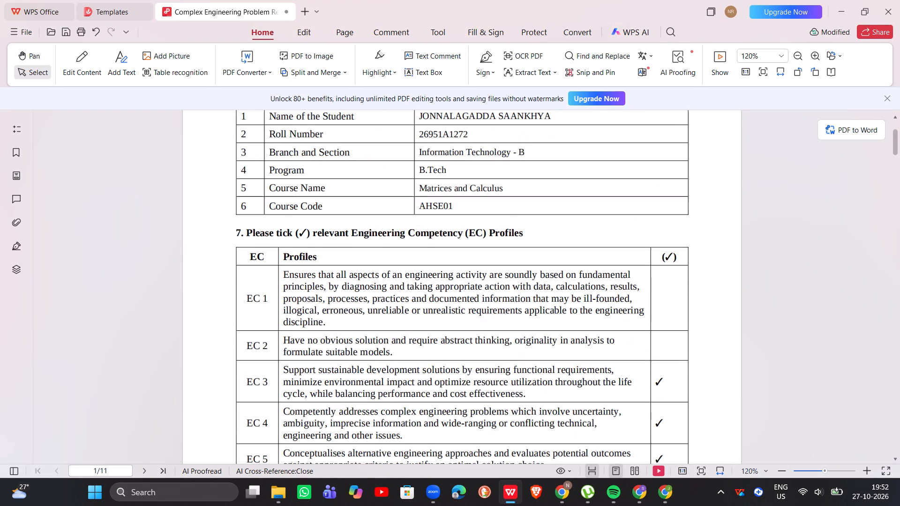
scroll(318, 274, down, 9)
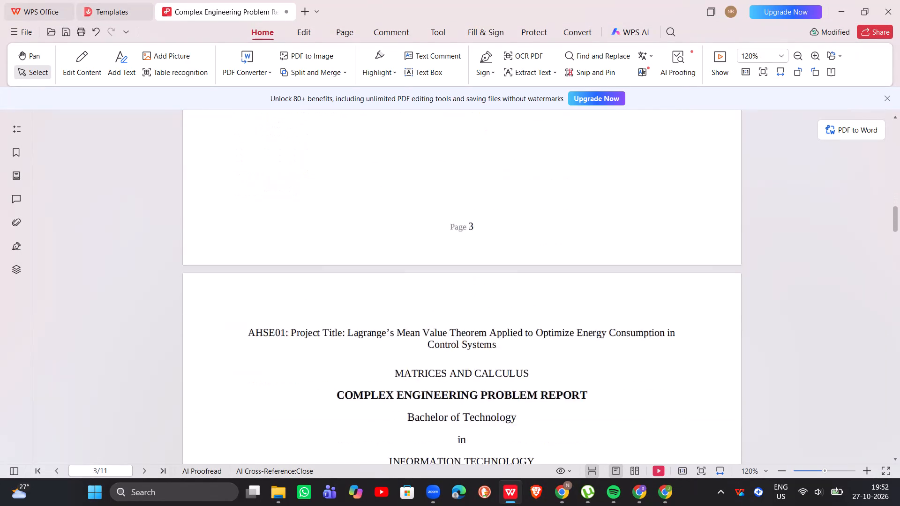
scroll(318, 274, down, 8)
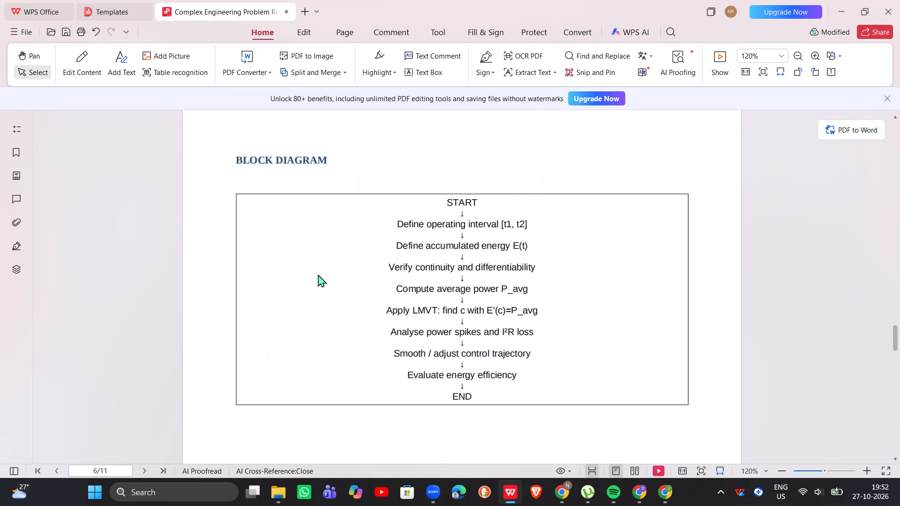
scroll(318, 274, down, 2)
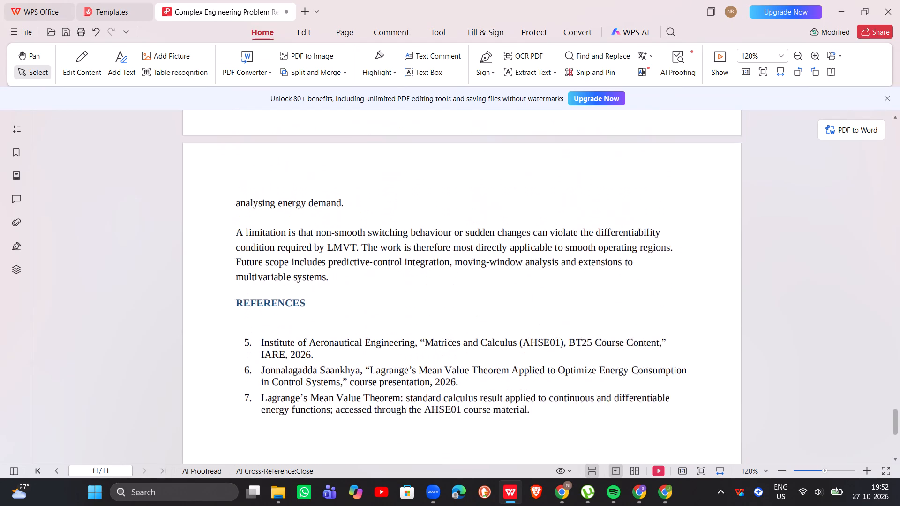